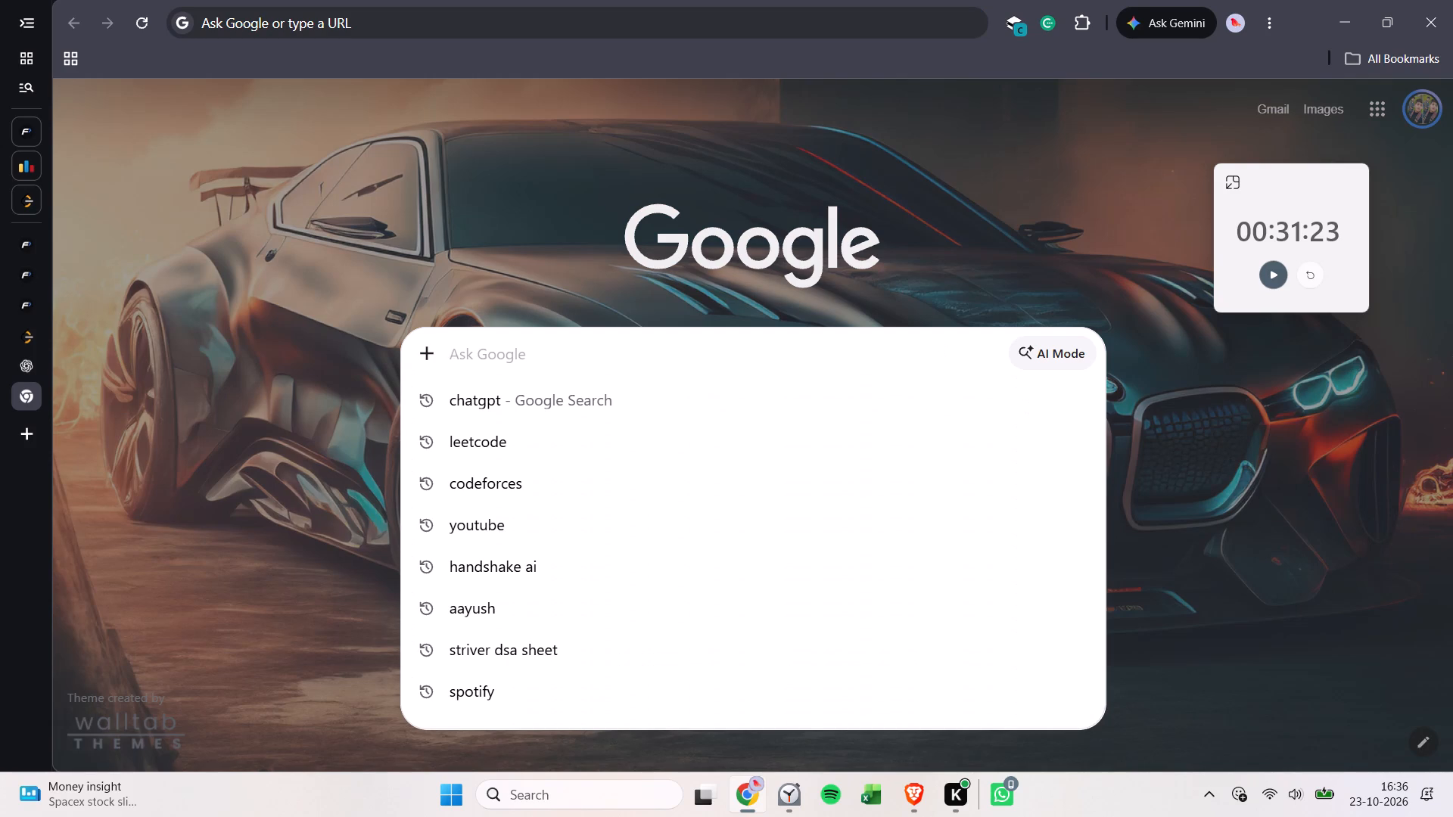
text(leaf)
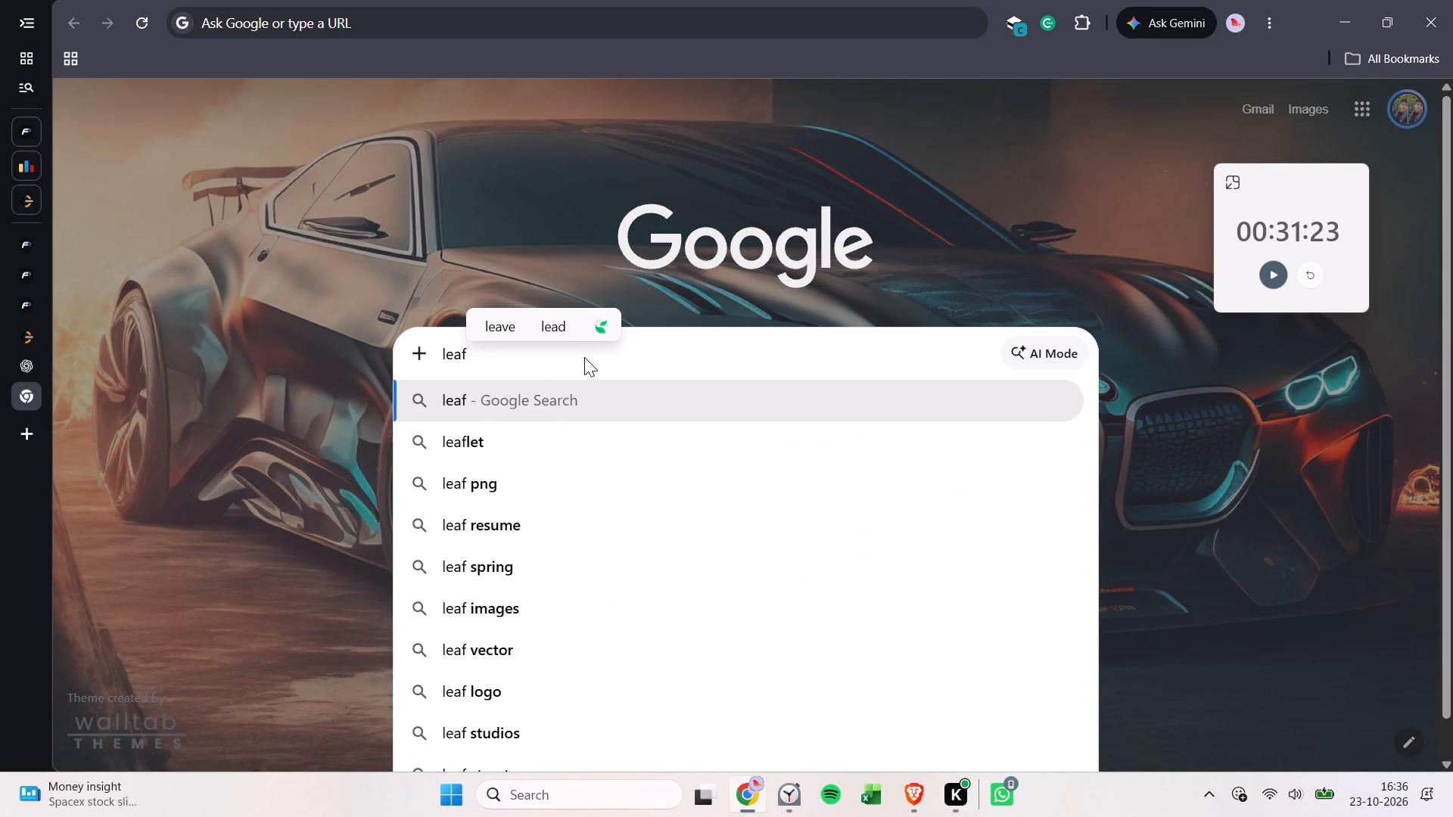
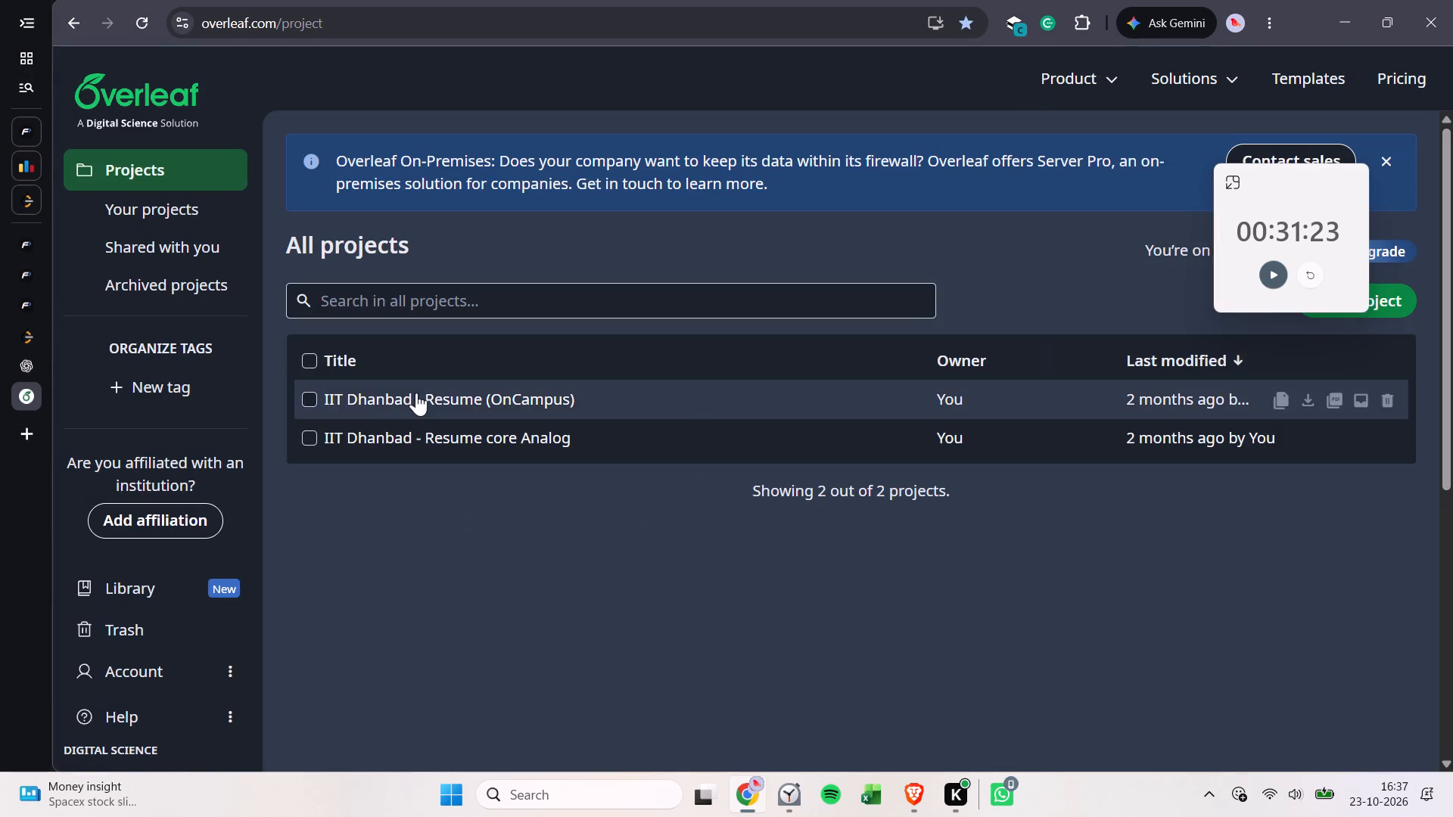
Open the Overleaf project "IIT Dhanbad - Resume (OnCampus)".
click(477, 393)
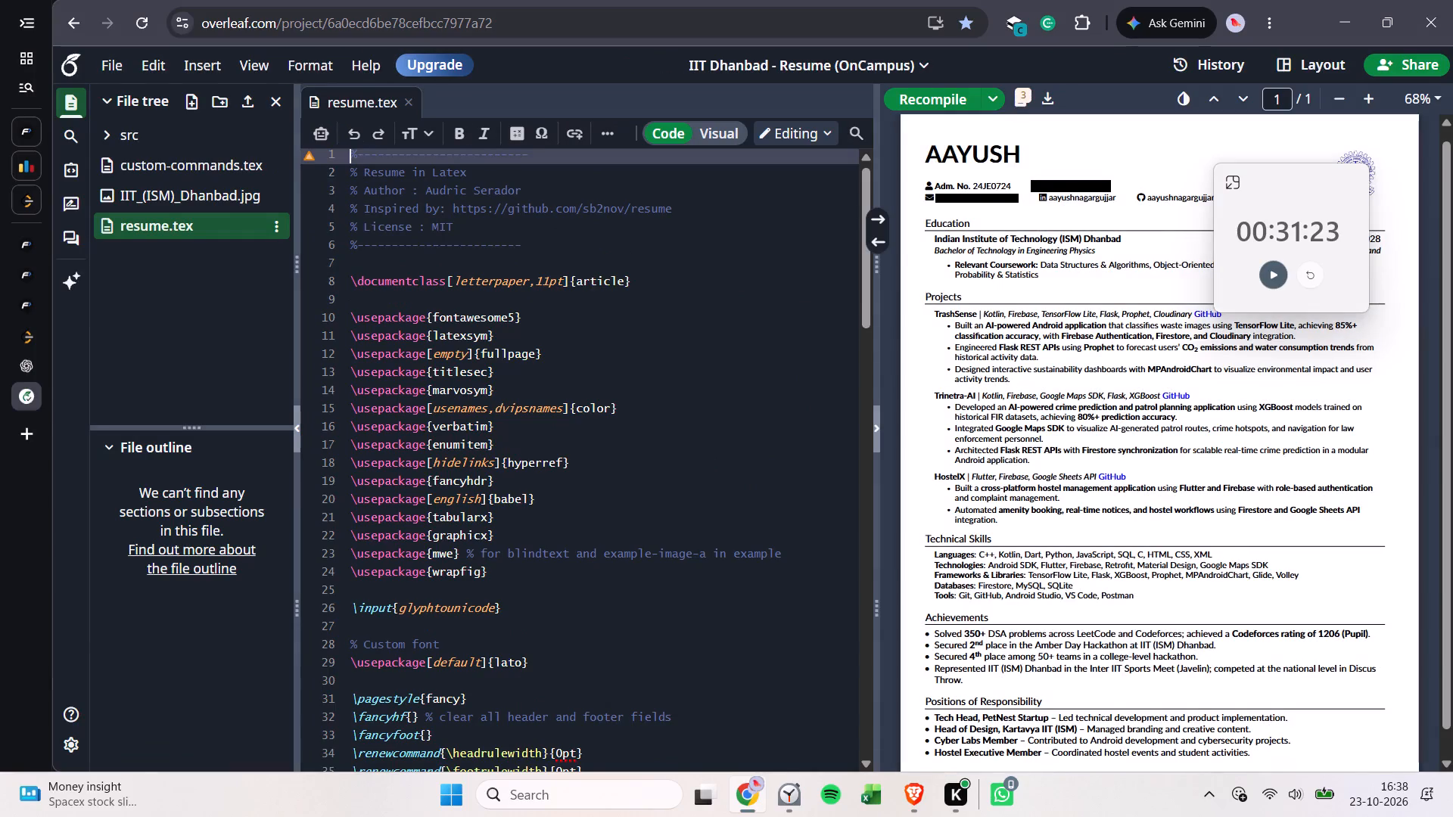
Look through the resume preview and the project's resume.tex, logo image and custom-commands.tex files.
scroll(1106, 393, down, 2)
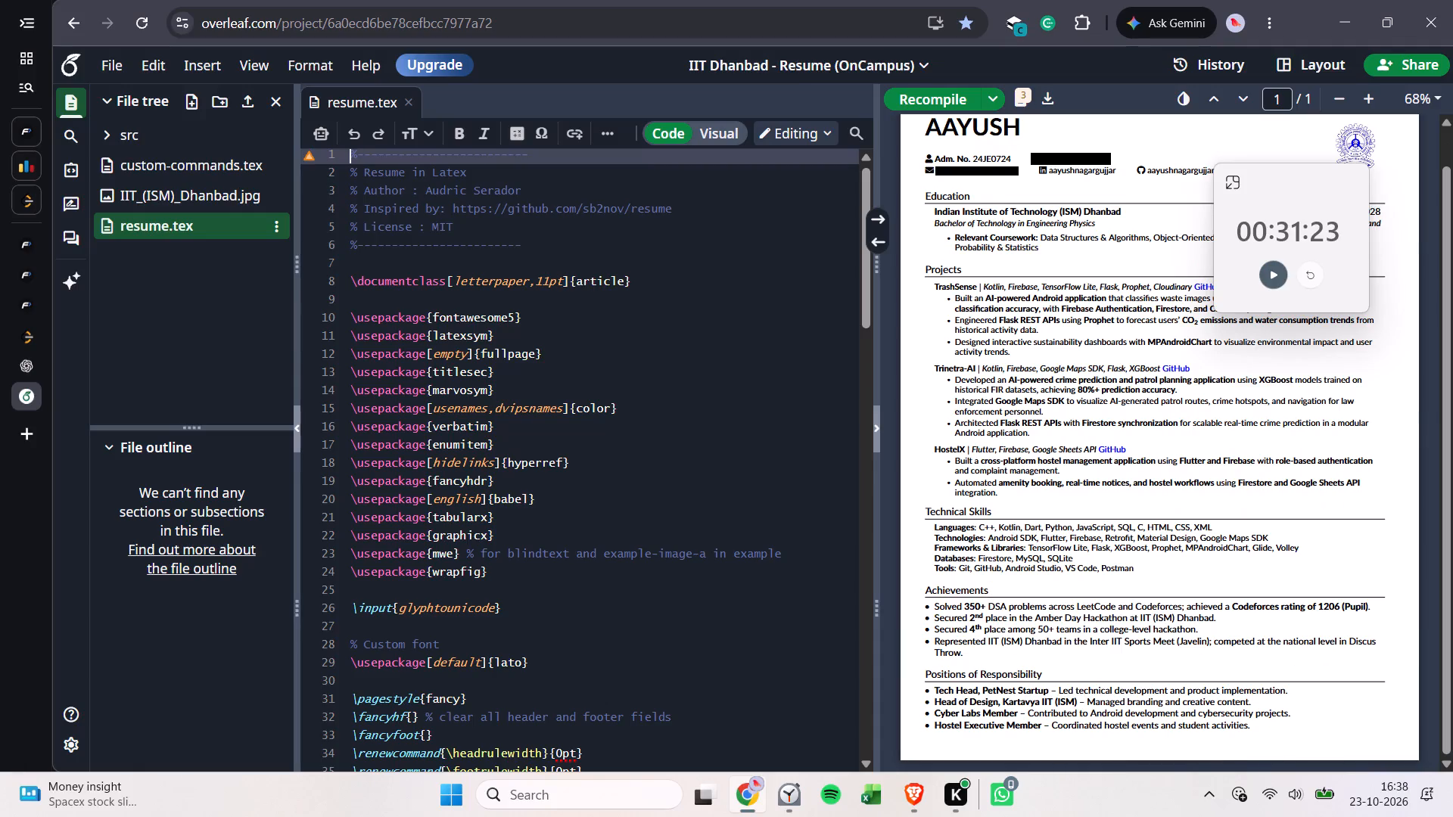
scroll(652, 354, down, 12)
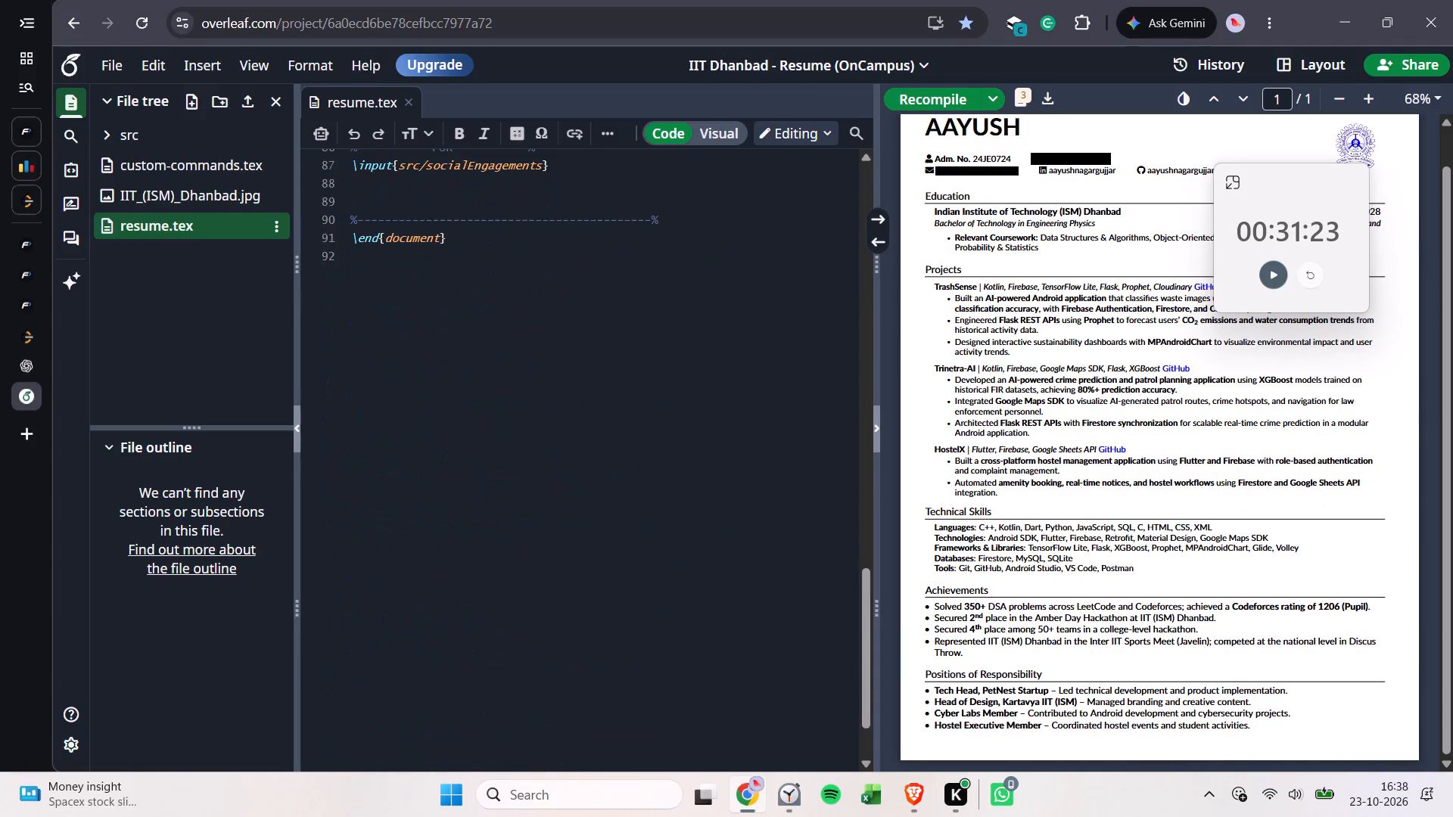
scroll(652, 354, up, 15)
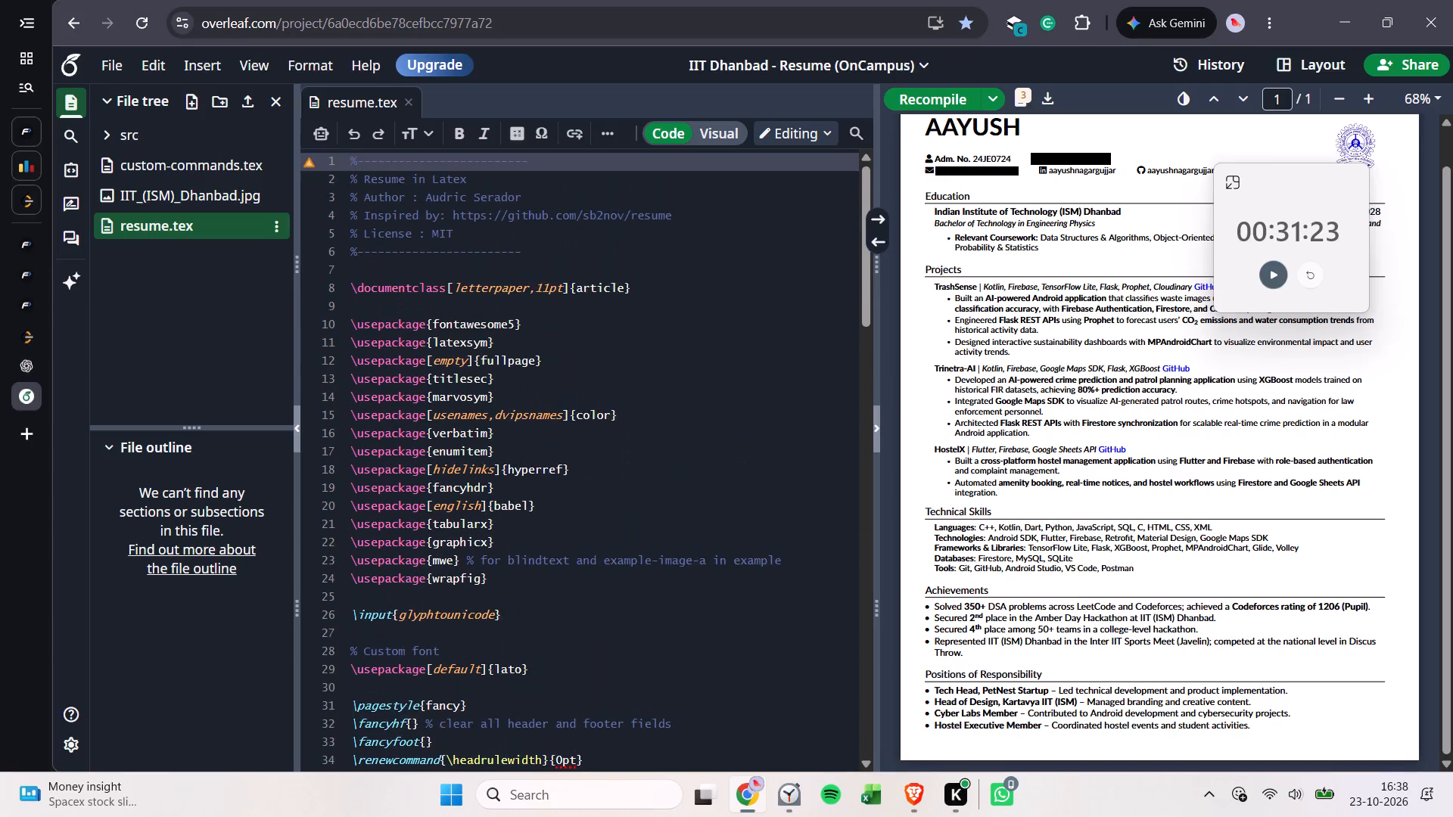
click(216, 197)
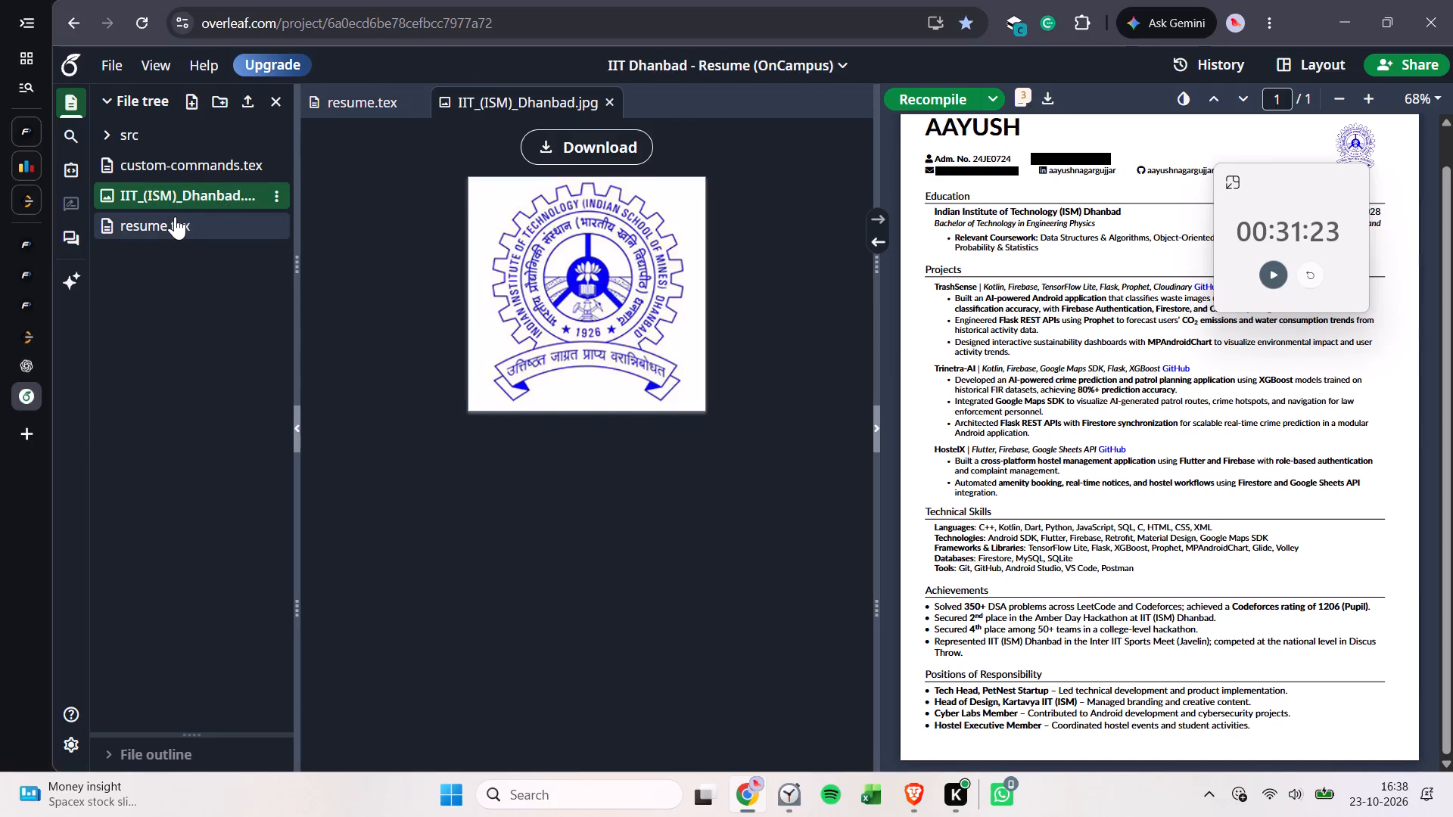
click(175, 216)
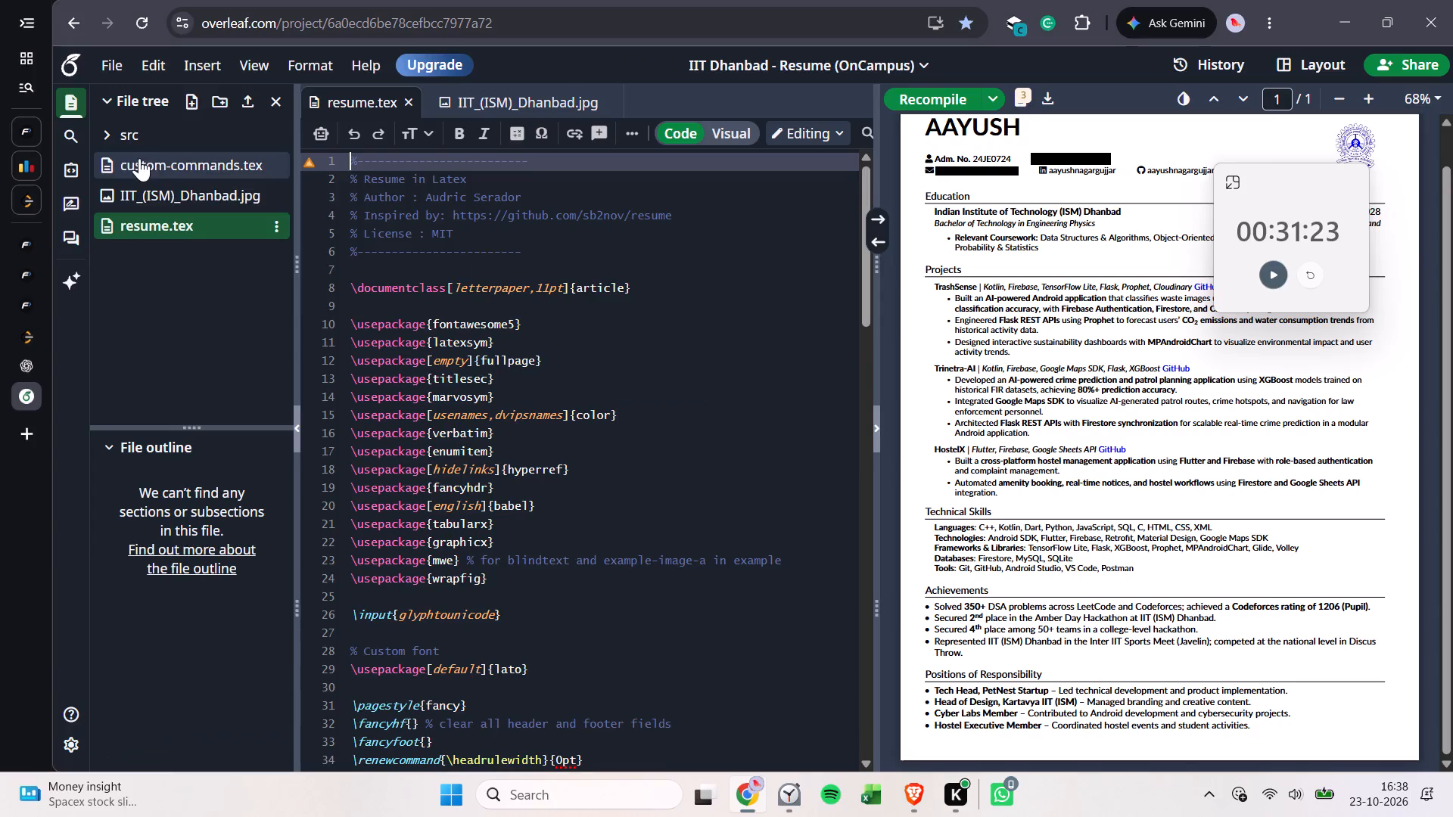
scroll(440, 563, down, 11)
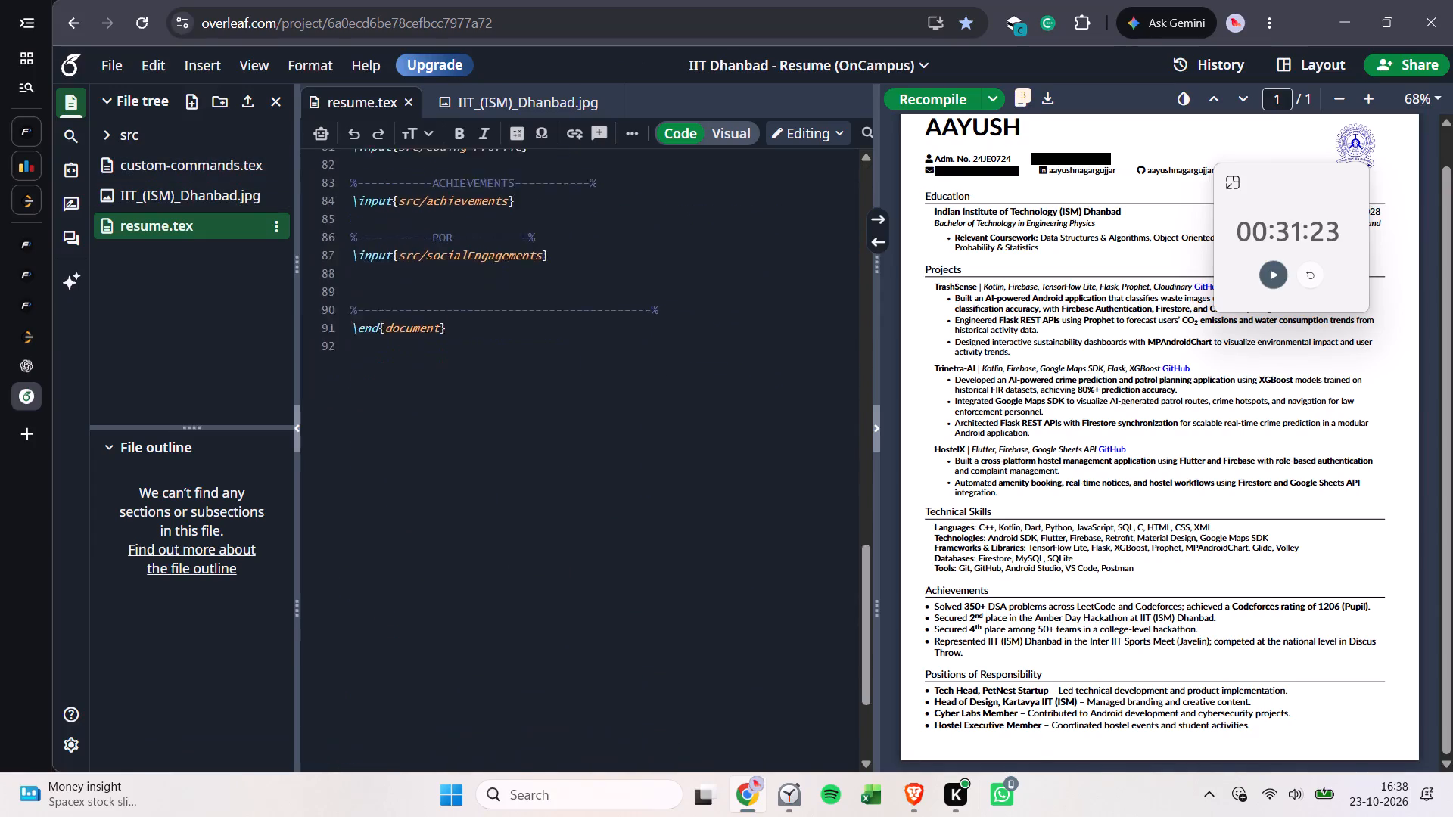
scroll(440, 563, down, 1)
scroll(440, 563, up, 8)
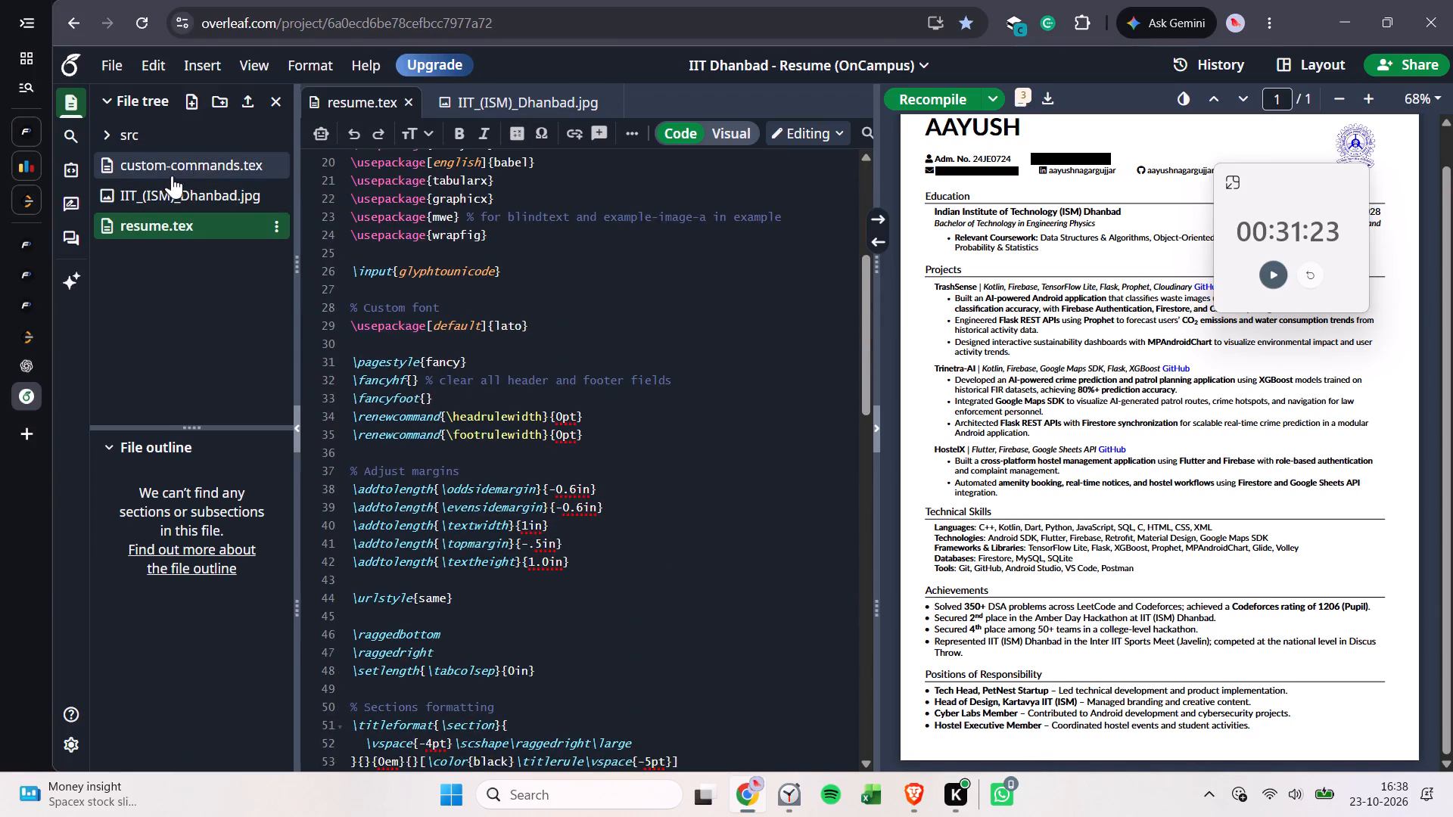
click(166, 178)
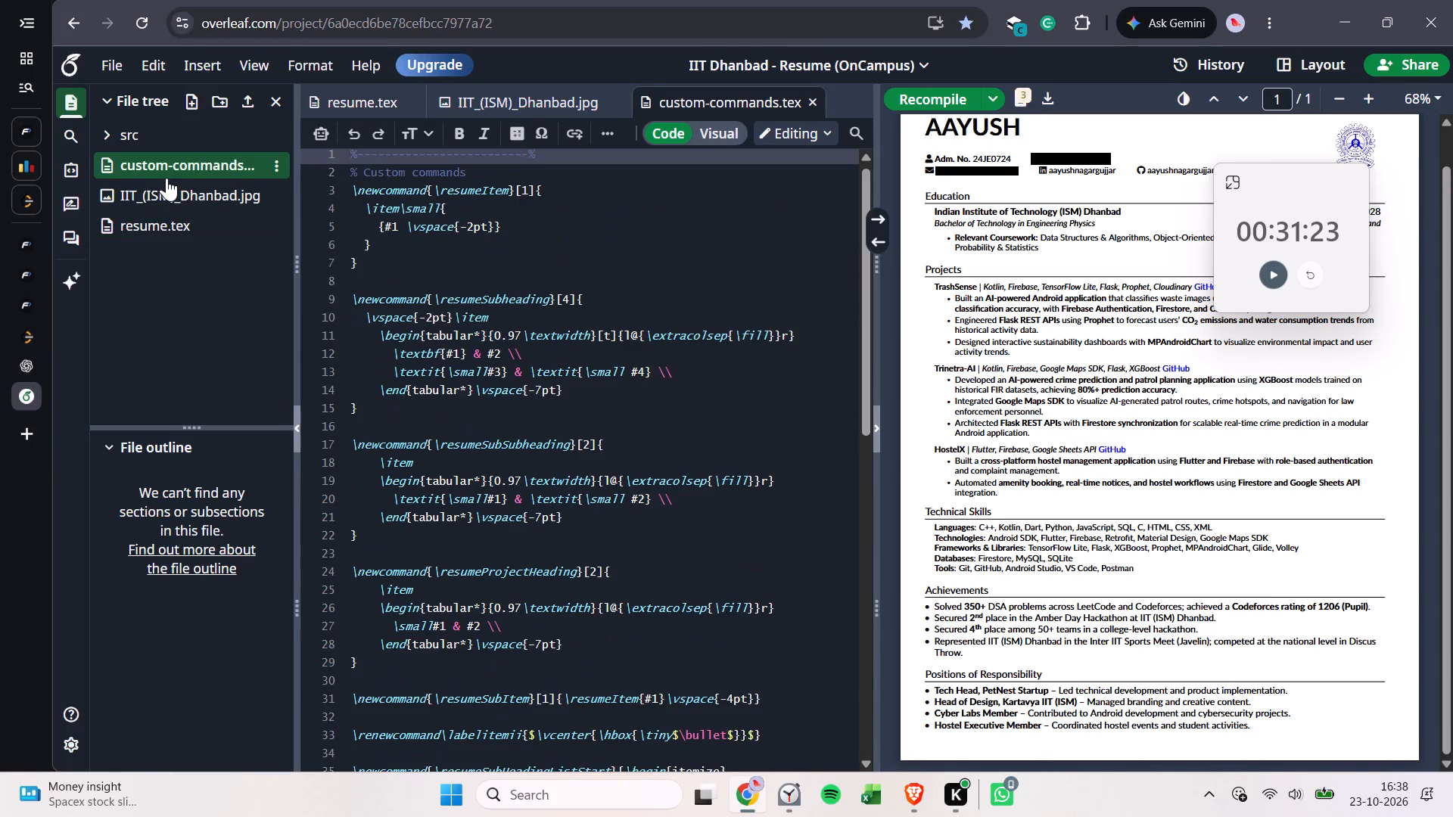
scroll(547, 523, down, 8)
scroll(547, 523, up, 7)
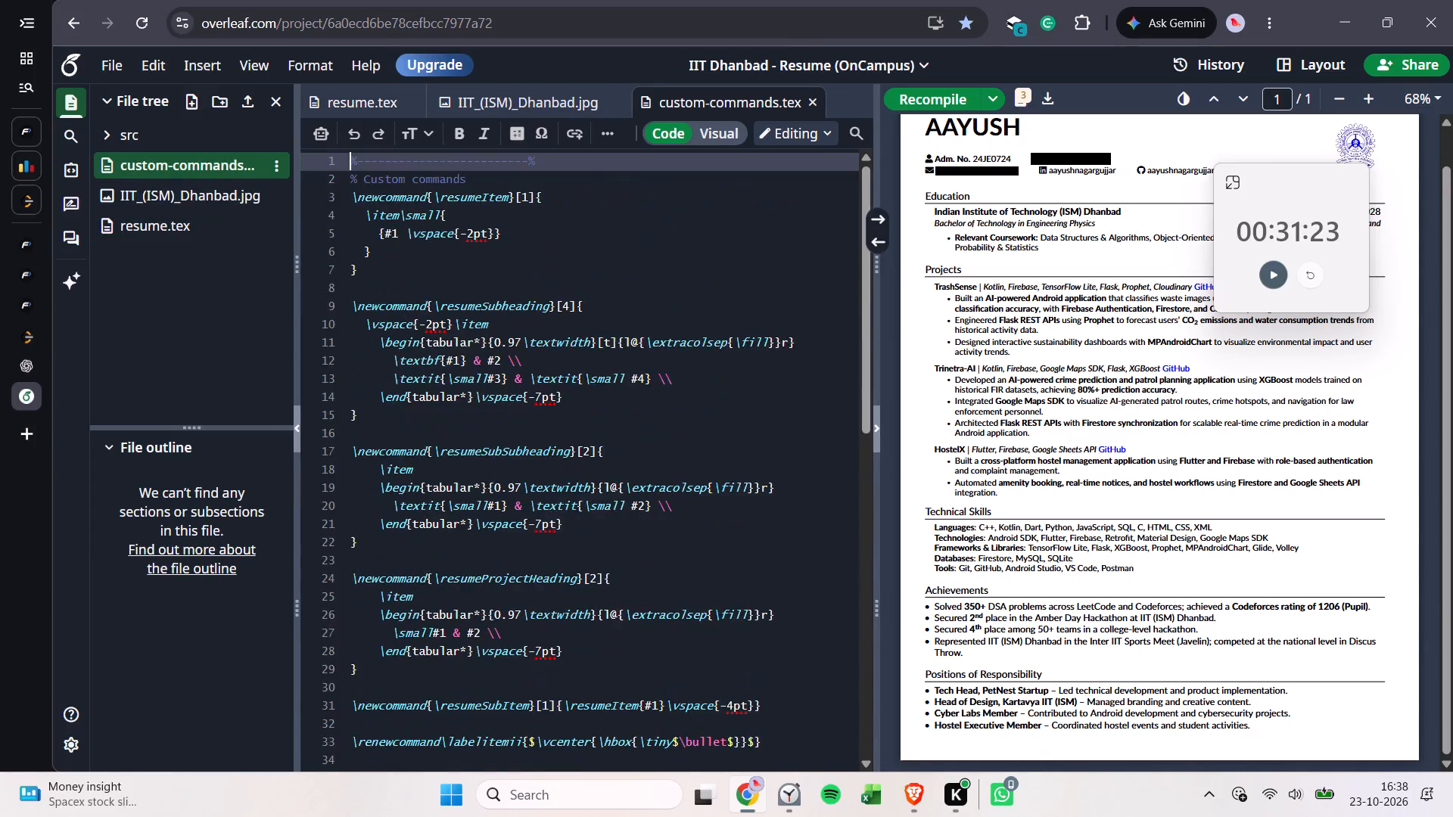
click(117, 109)
click(117, 109)
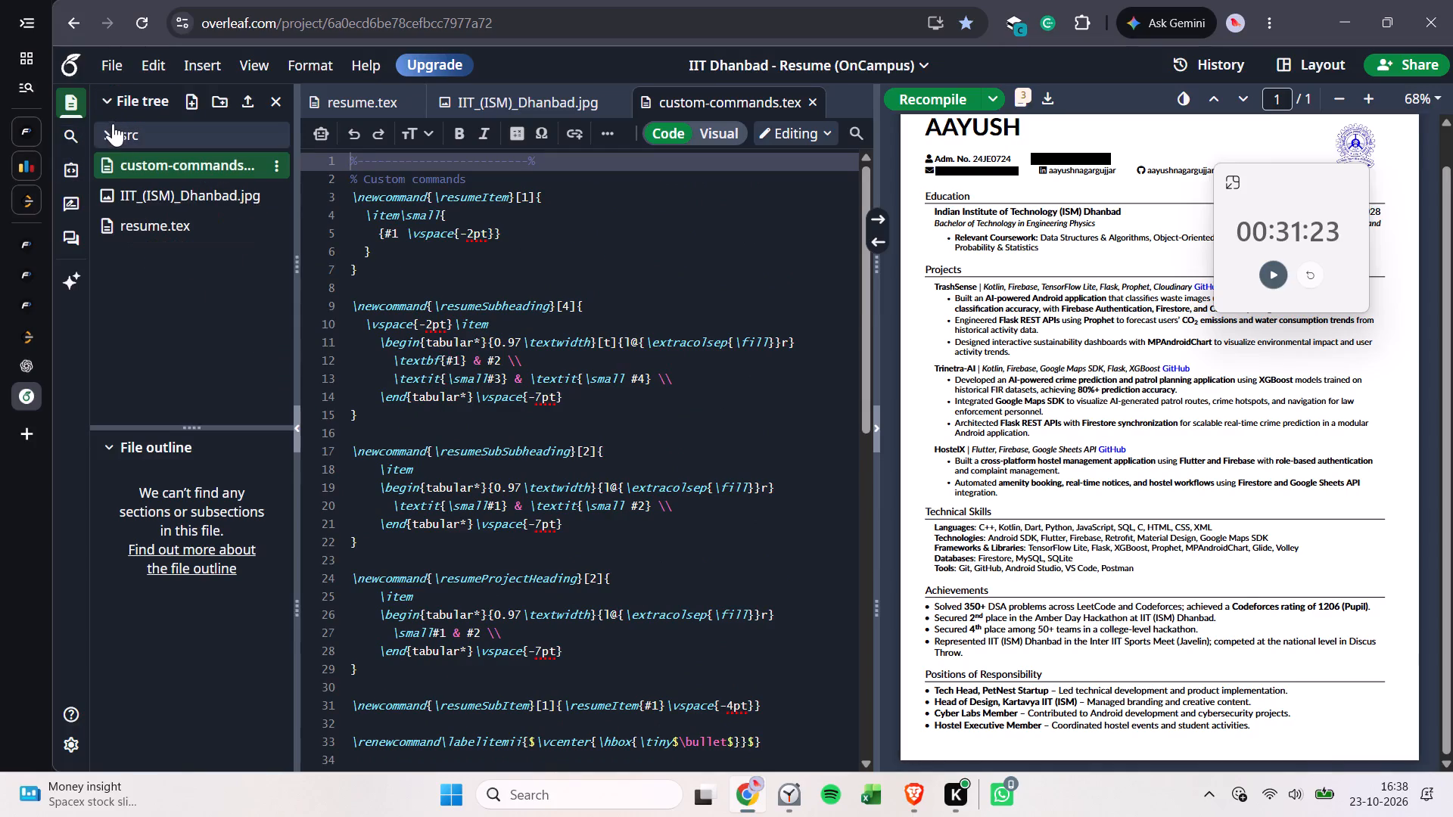
In achievements.tex inside the src folder, set the number of solved DSA problems to 850+ and recompile the resume.
click(109, 130)
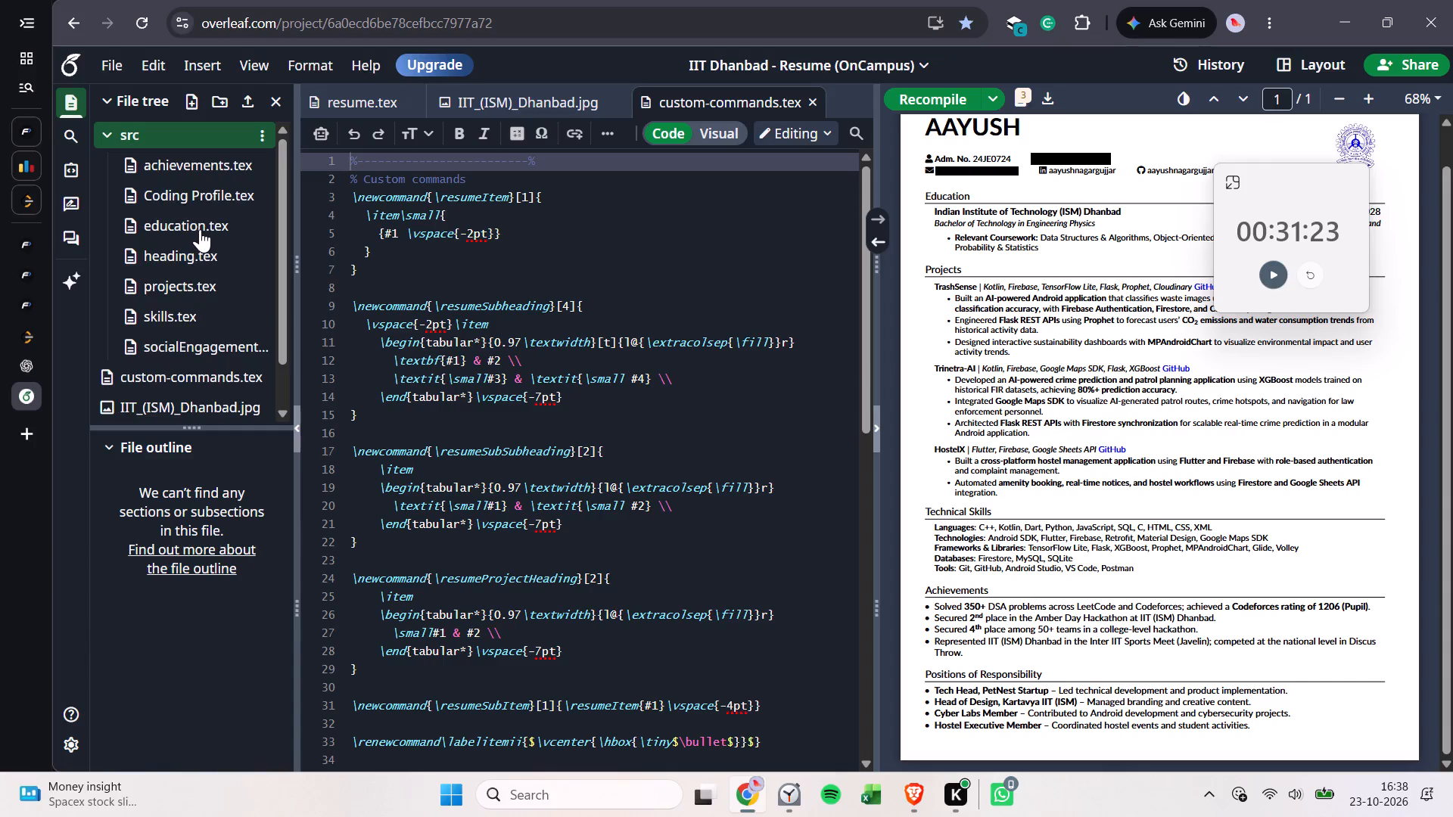
click(223, 160)
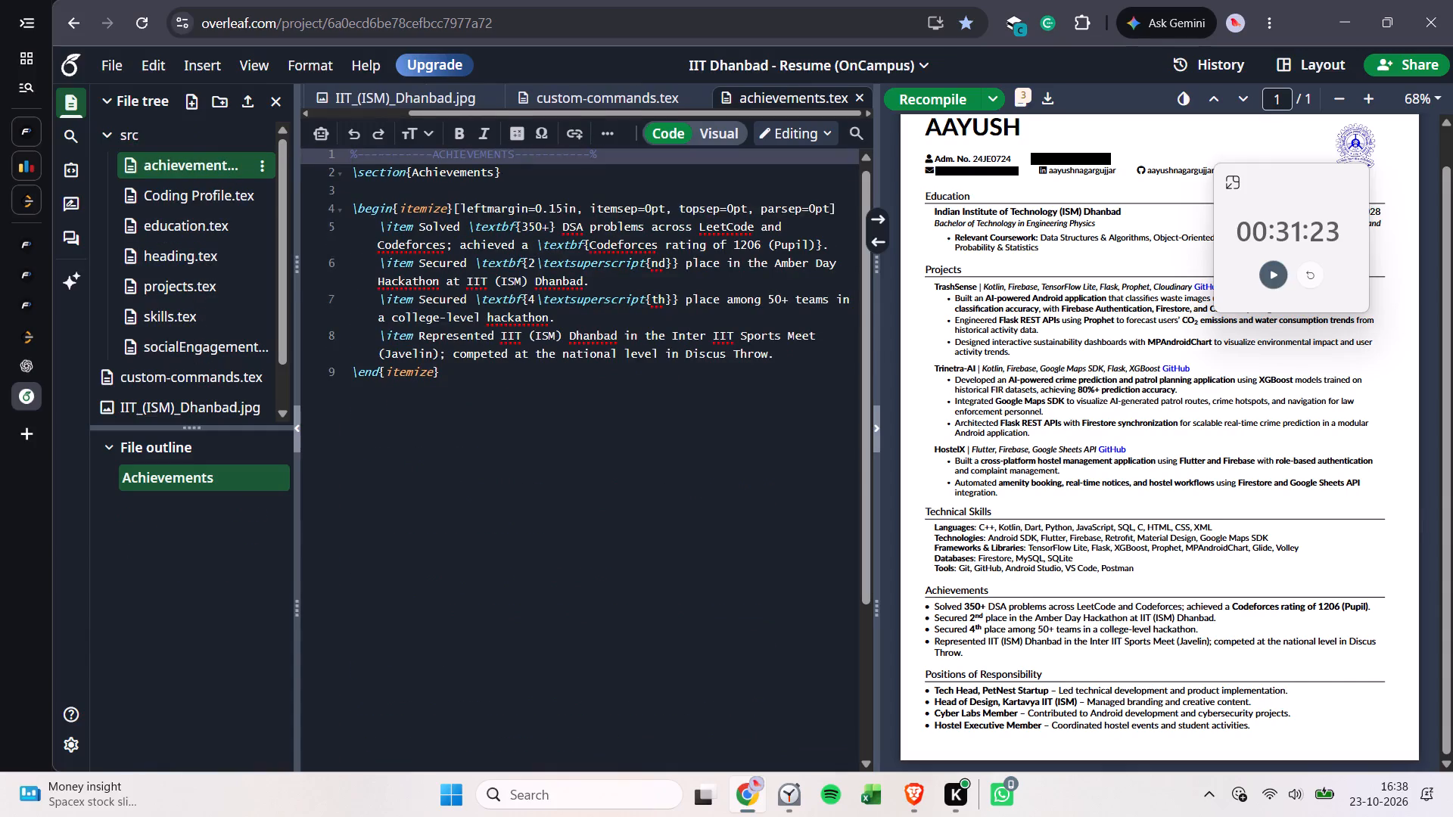
click(531, 229)
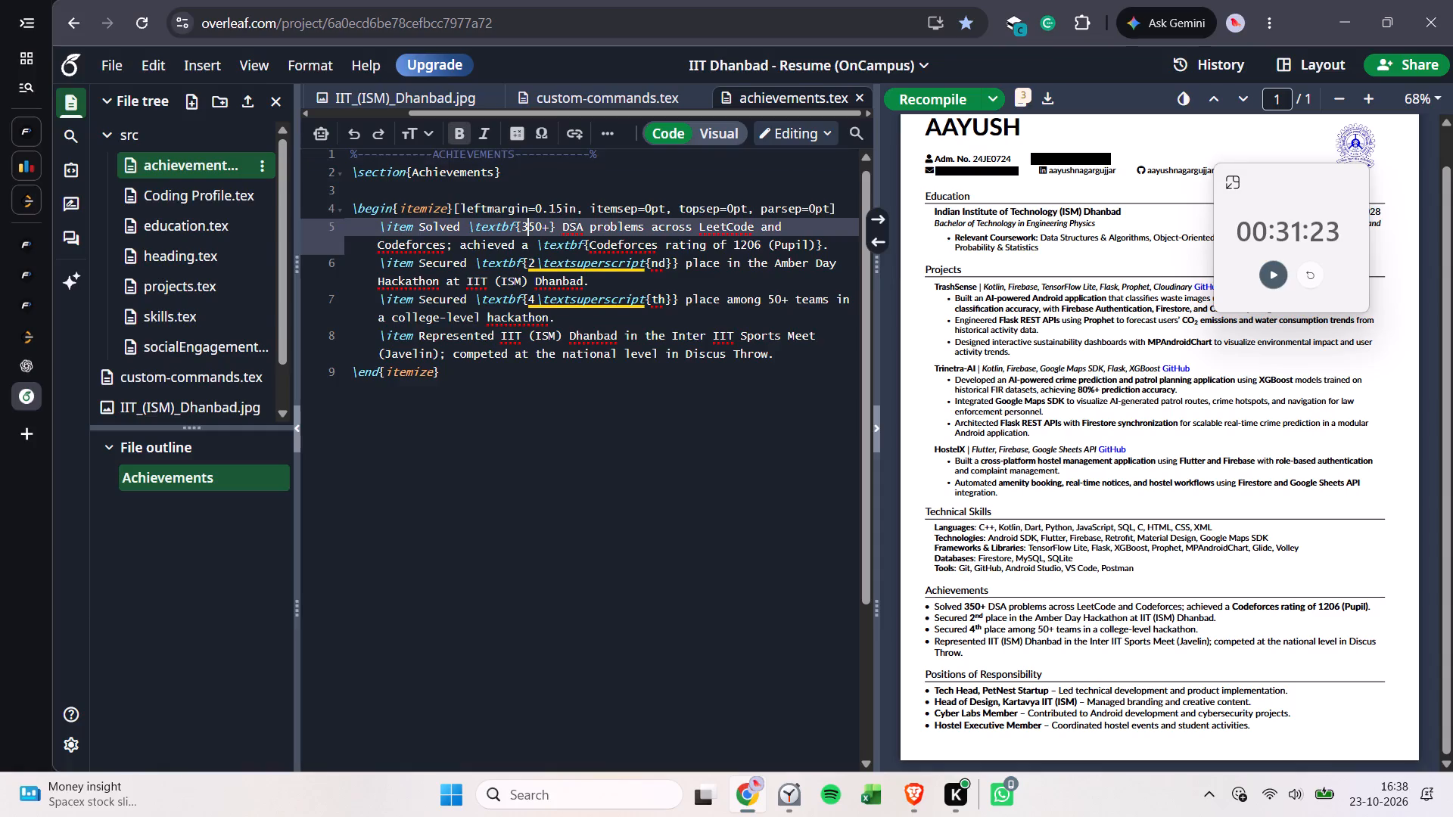
key(BackSpace)
key(8)
click(639, 390)
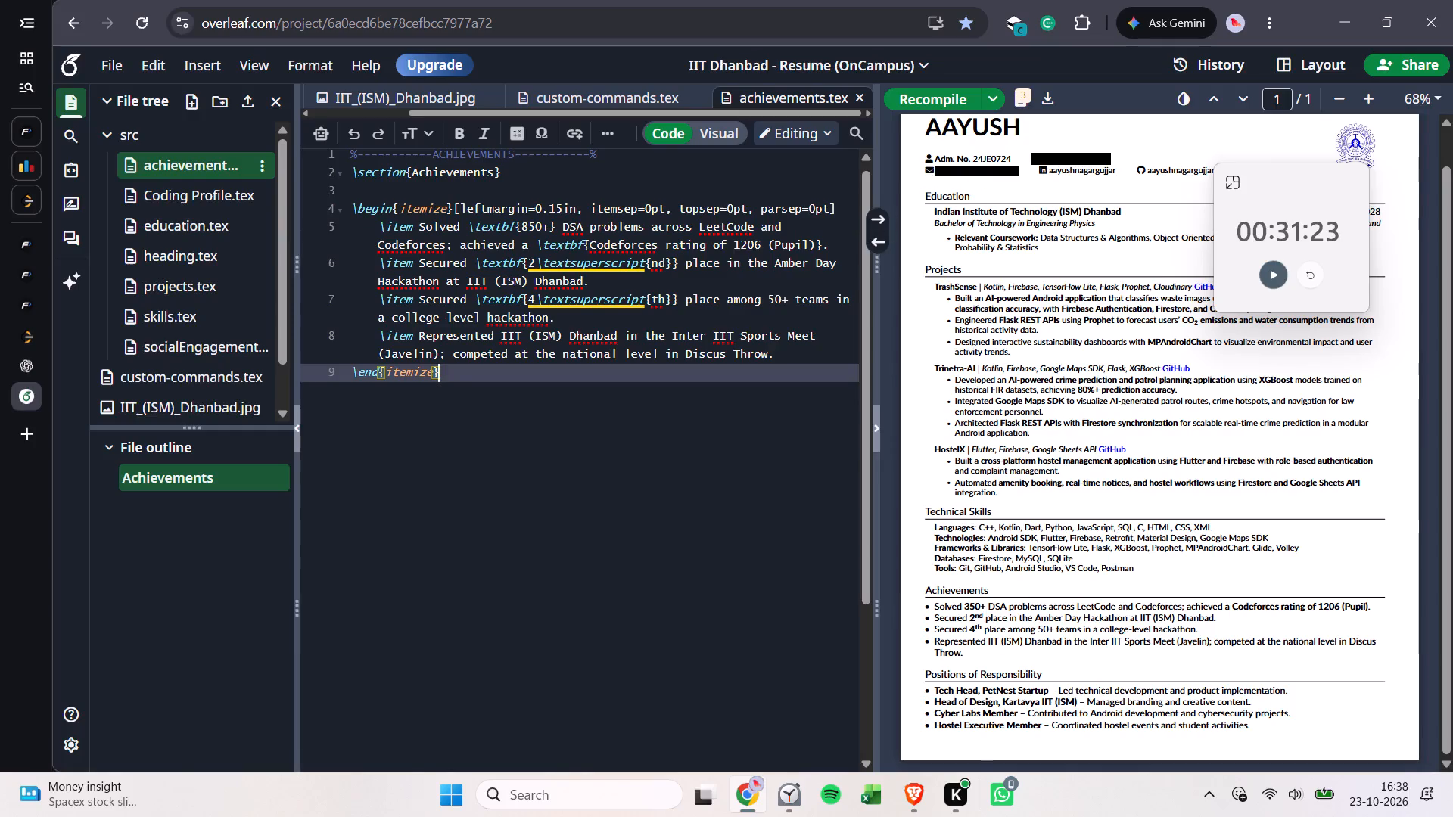
click(945, 107)
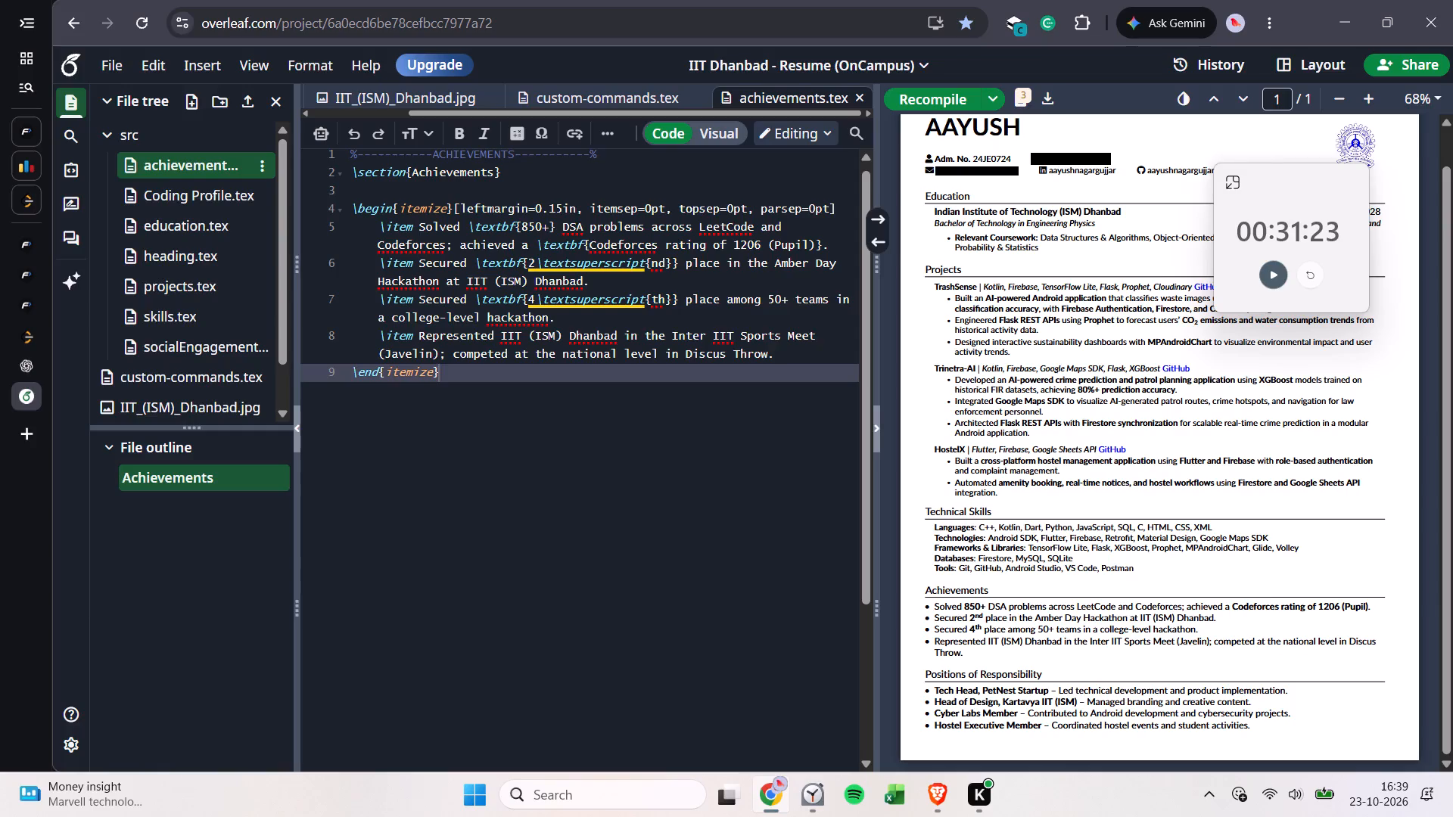
Move the solved DSA problems item directly below the college-level hackathon item in achievements.tex and recompile.
drag(829, 246, 407, 227)
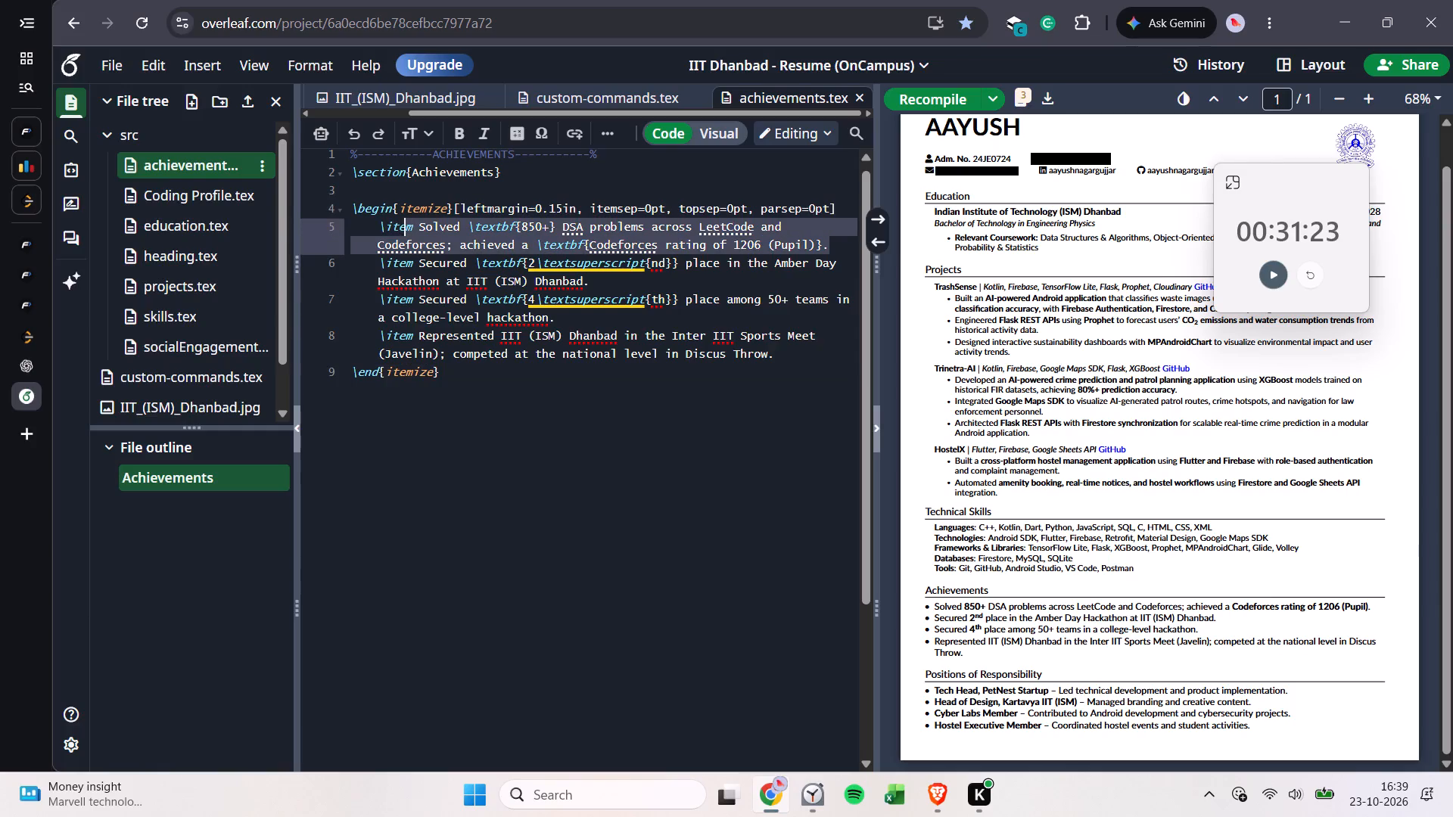
drag(407, 227, 378, 233)
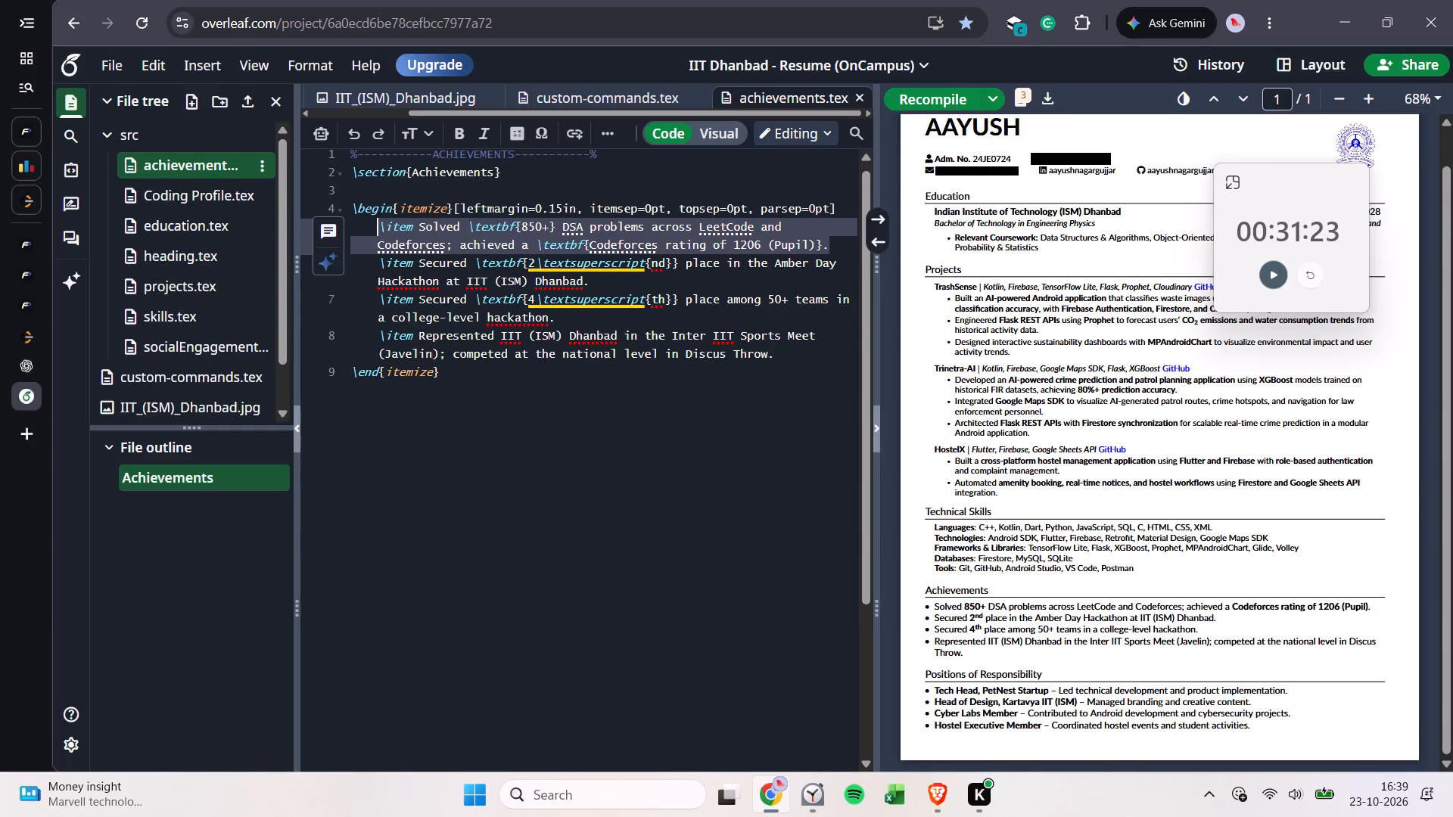
key(ctrl+x)
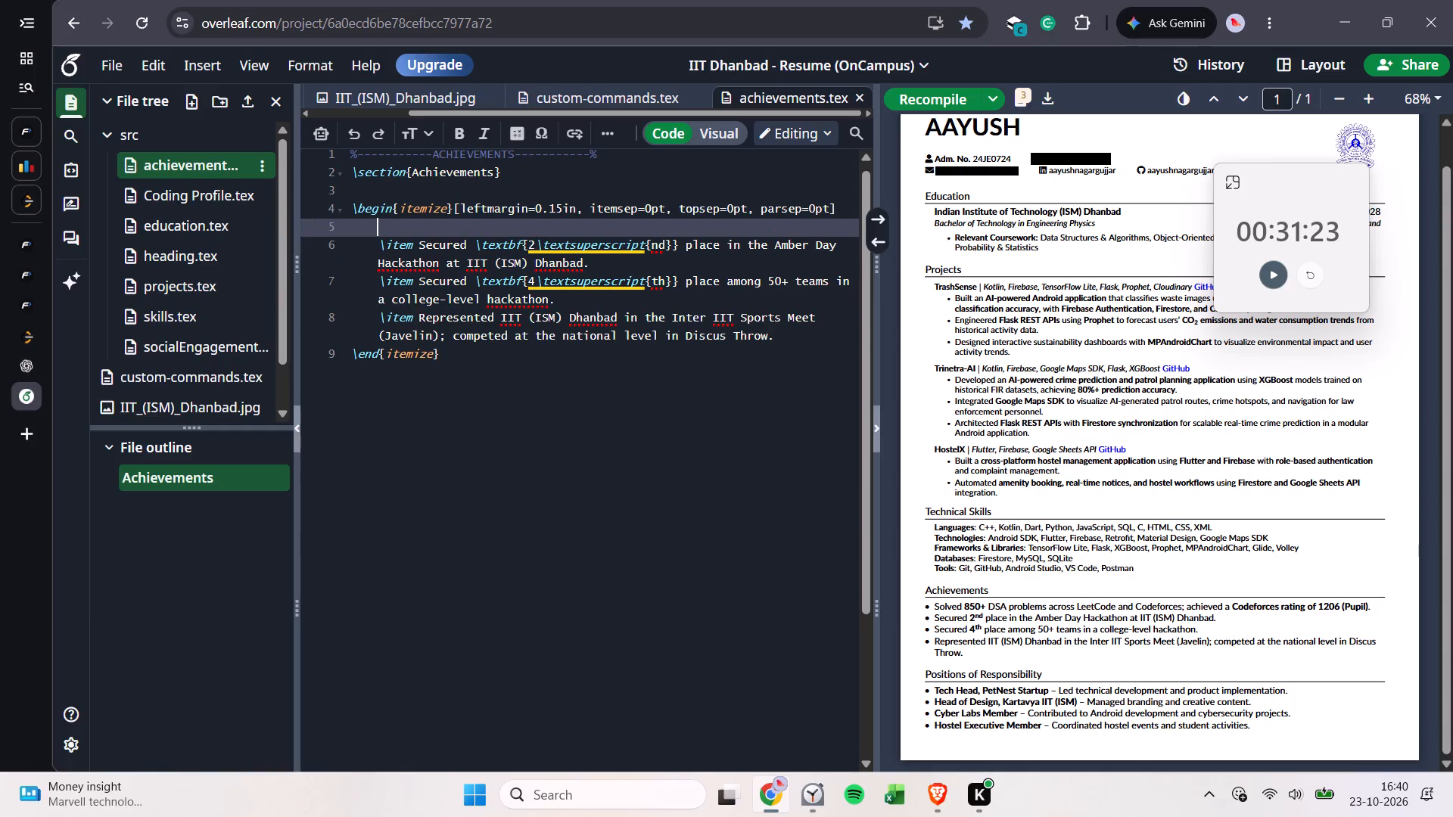
click(564, 300)
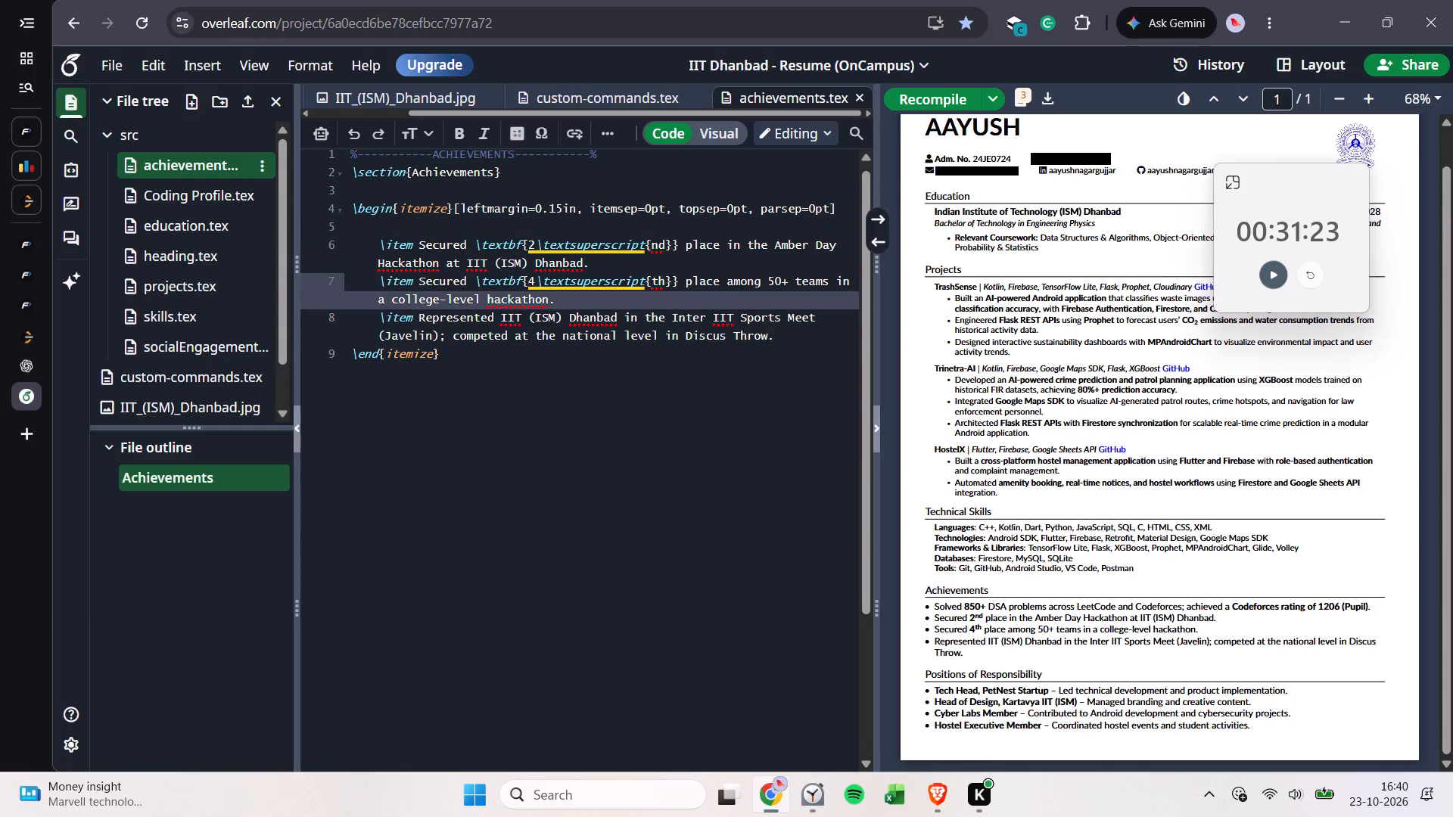
key(Return)
key(ctrl+v)
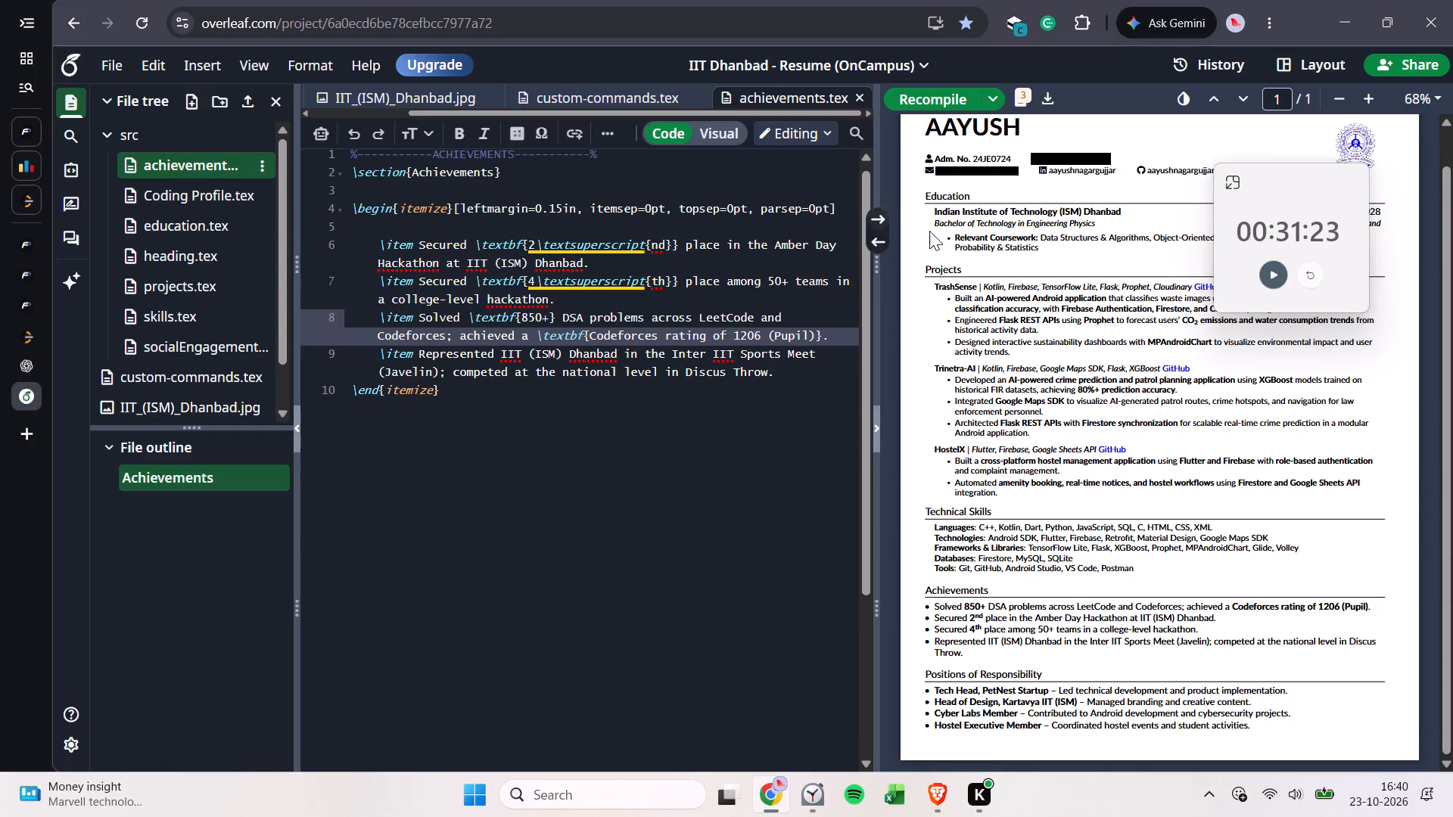
click(943, 102)
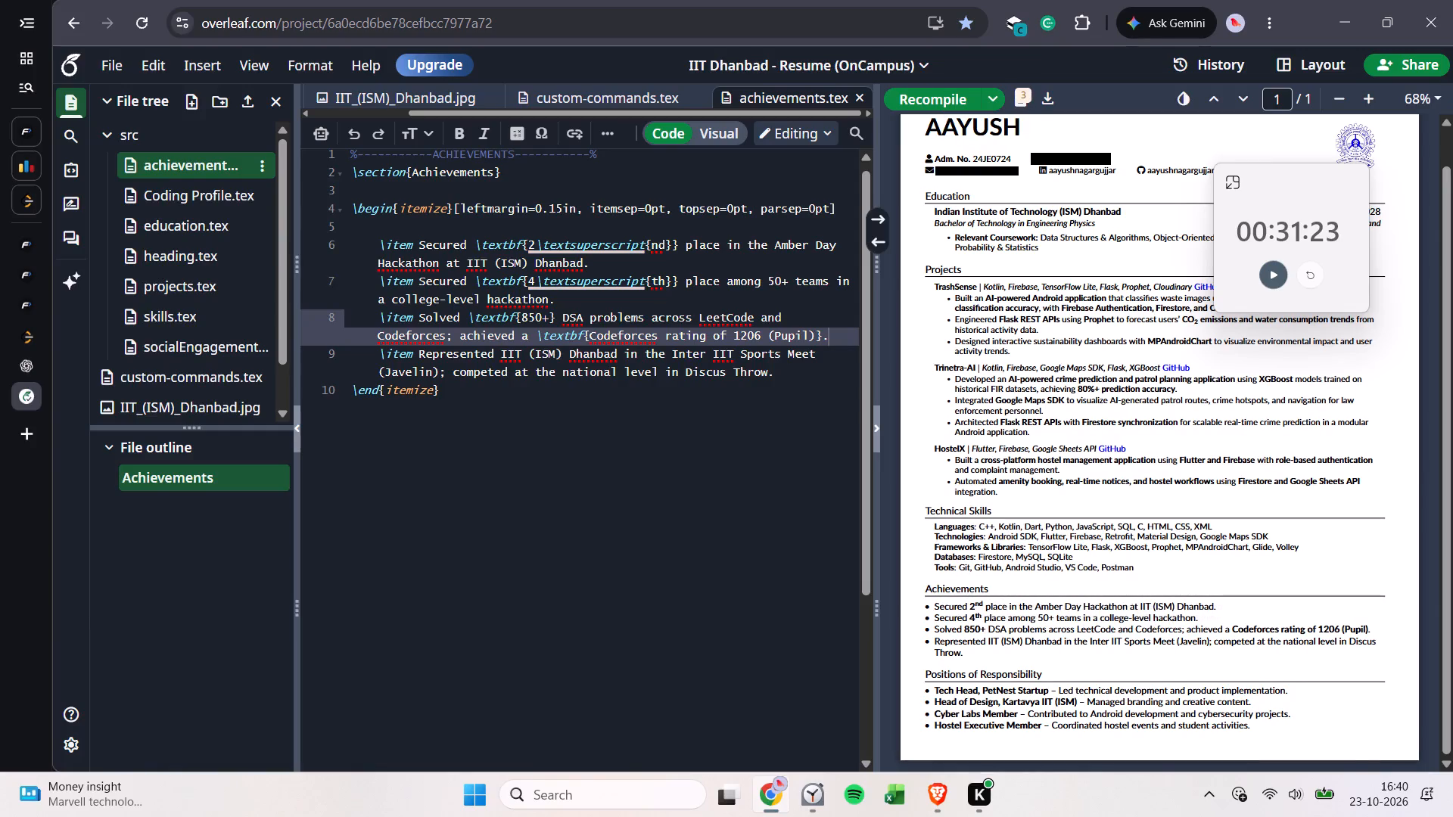
Delete the blank line above the first item of the achievements list and recompile the resume.
click(374, 225)
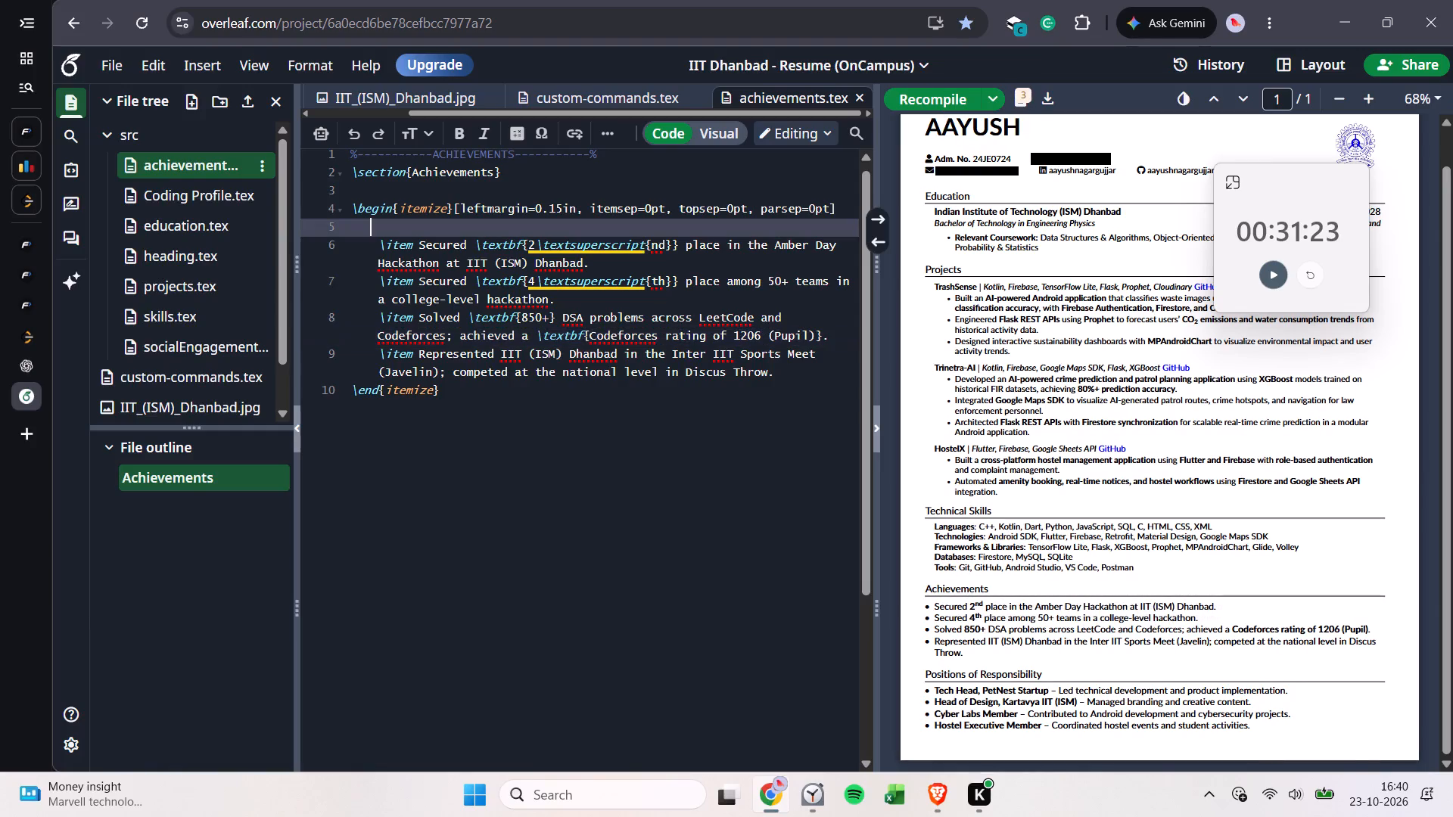
key(BackSpace)
key(BackSpace)
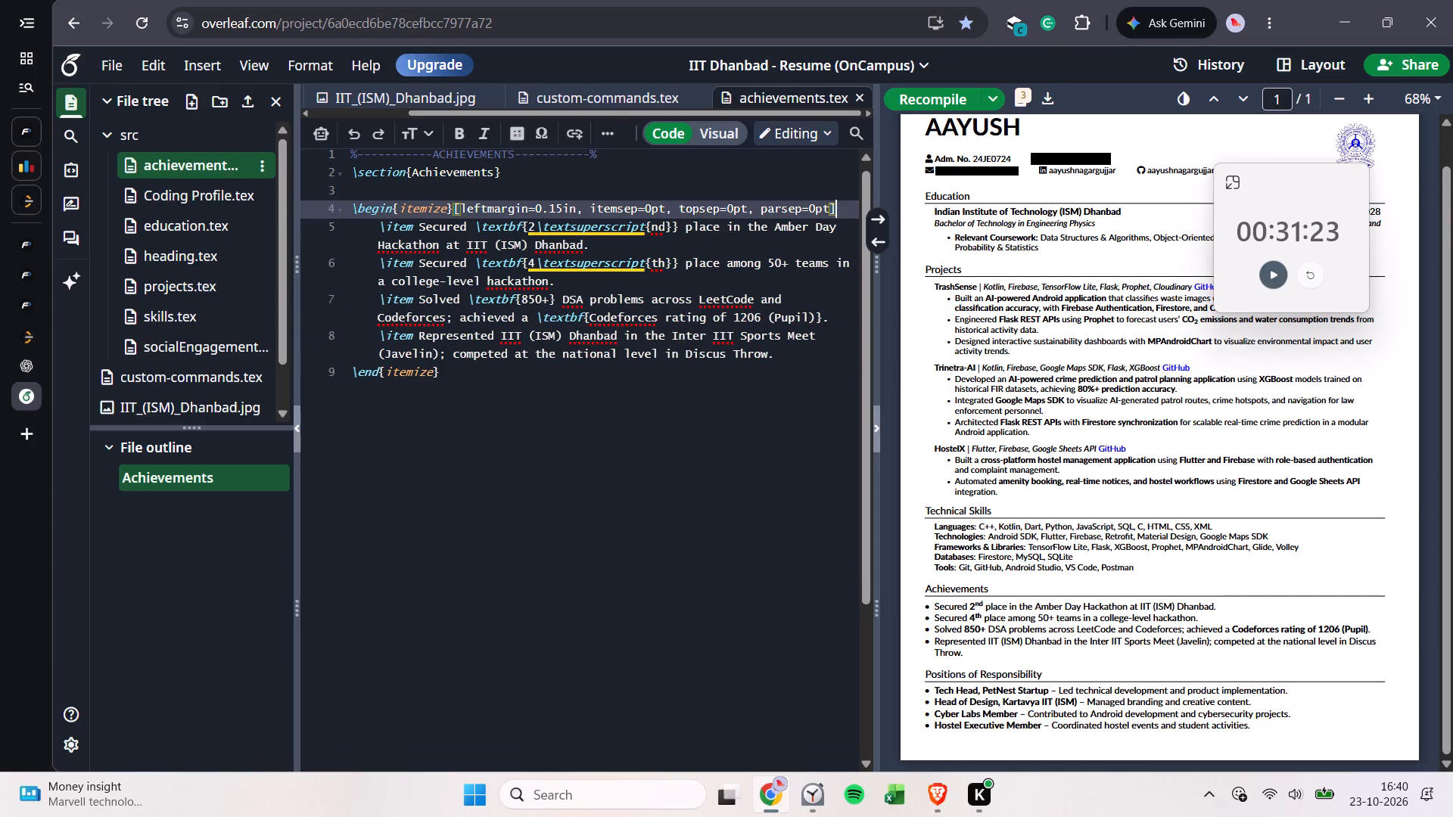
click(936, 90)
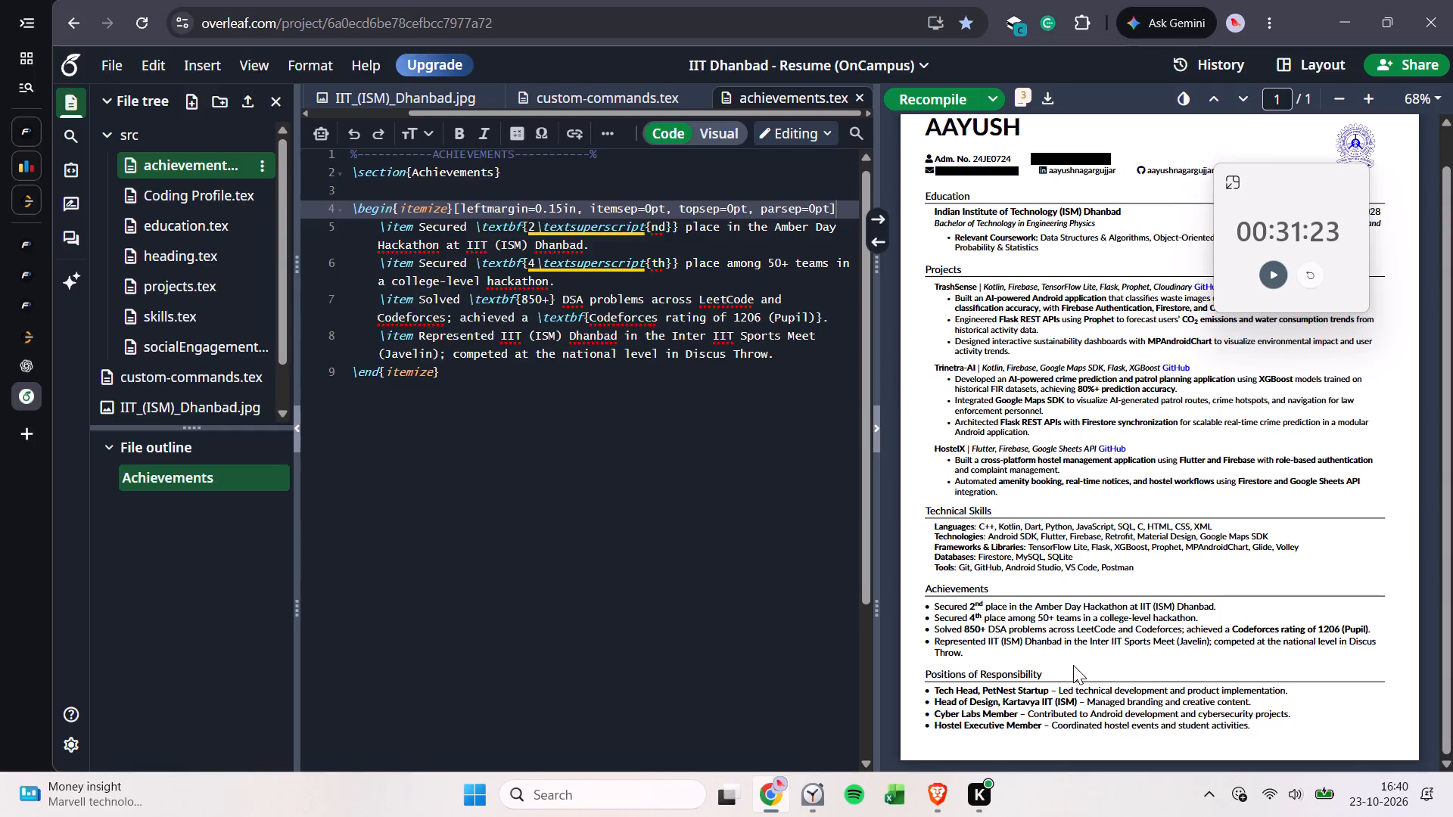
Review the resume's PDF preview down to its last section, recompiling it once more, and check the Technical Skills section.
scroll(1073, 665, down, 1)
scroll(1103, 561, down, 1)
click(922, 104)
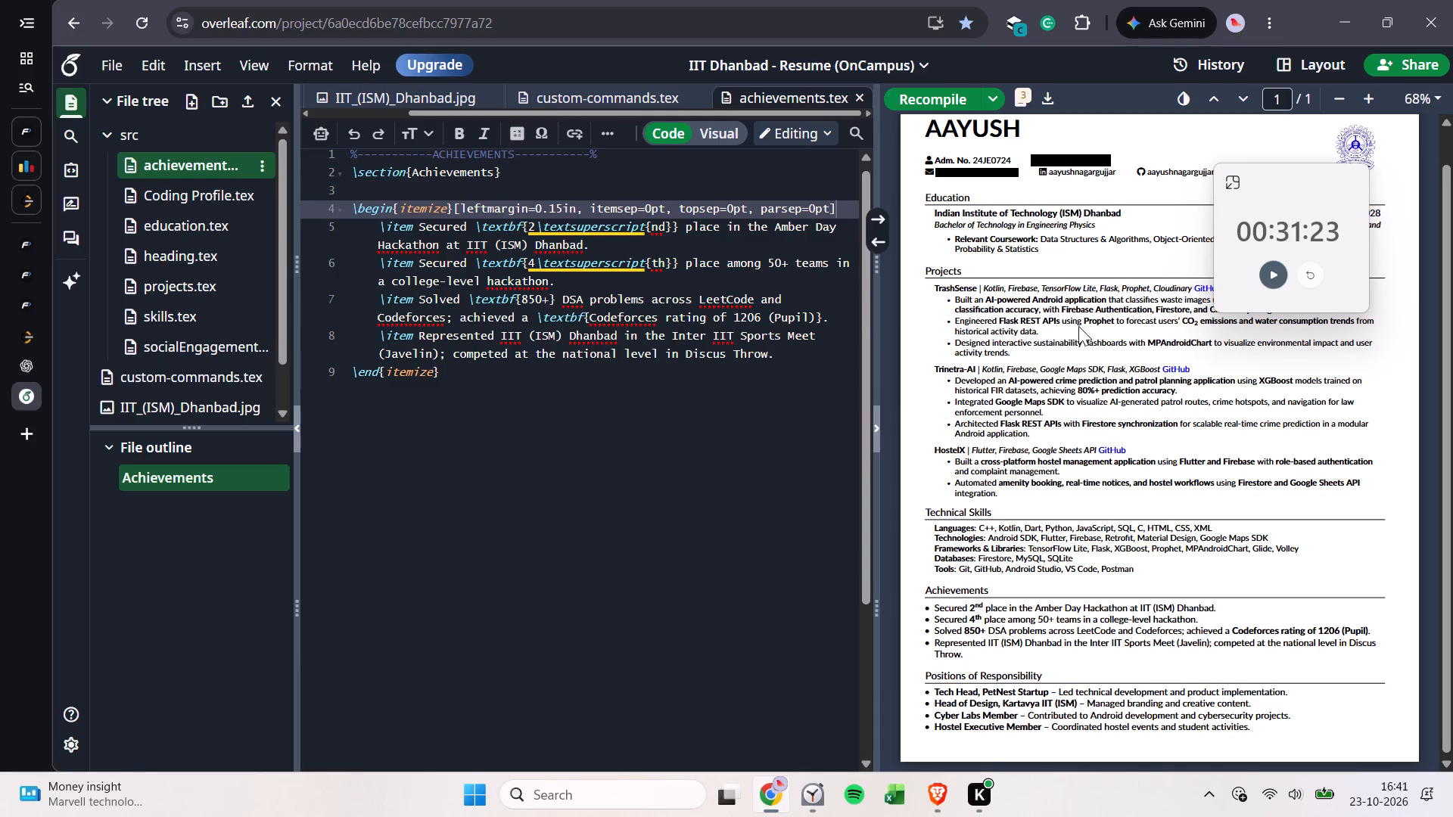
scroll(1078, 326, down, 1)
click(1054, 523)
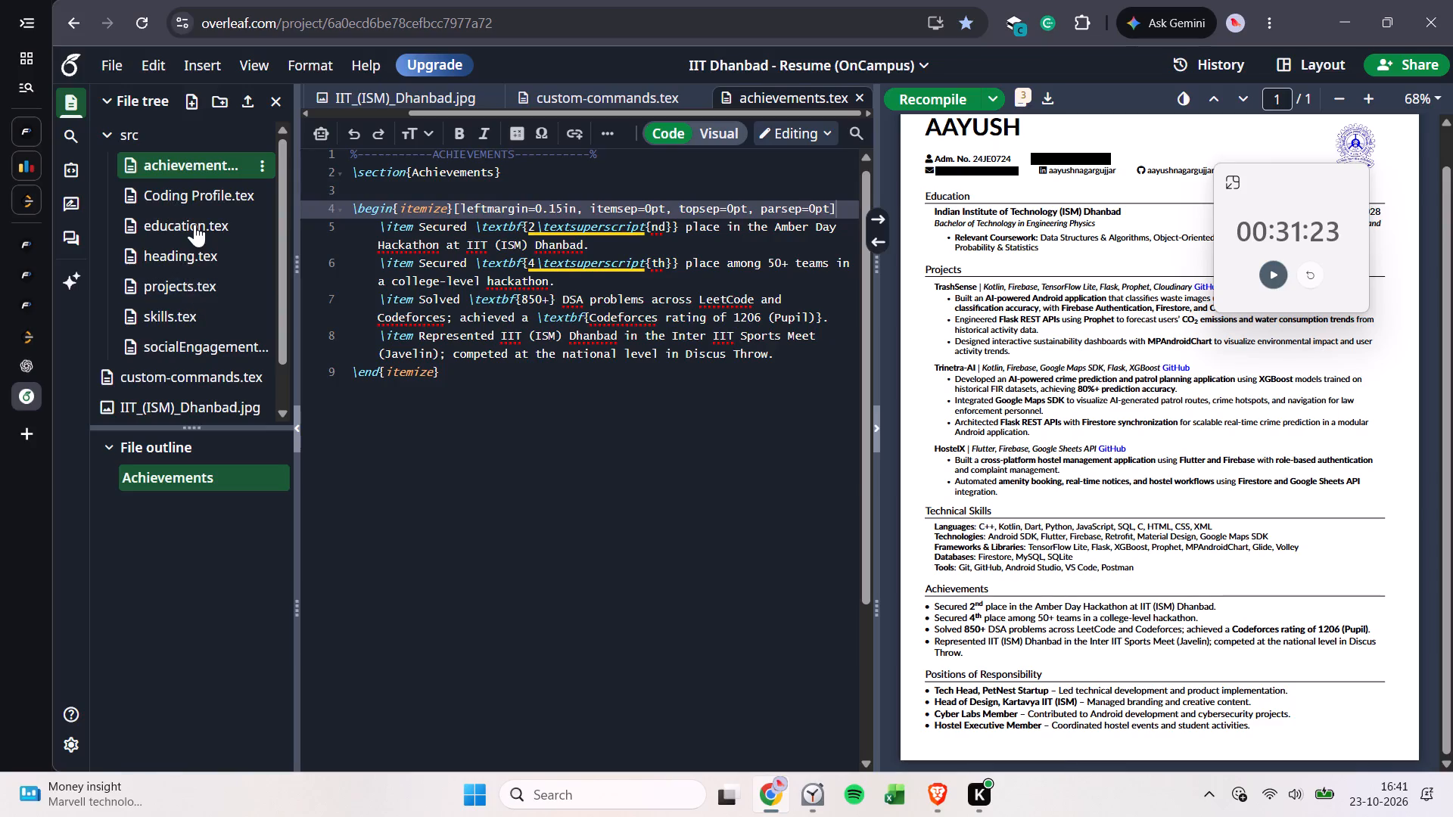
In skills.tex, move Python directly after C++ in the Languages list, with a space in front of it.
click(170, 327)
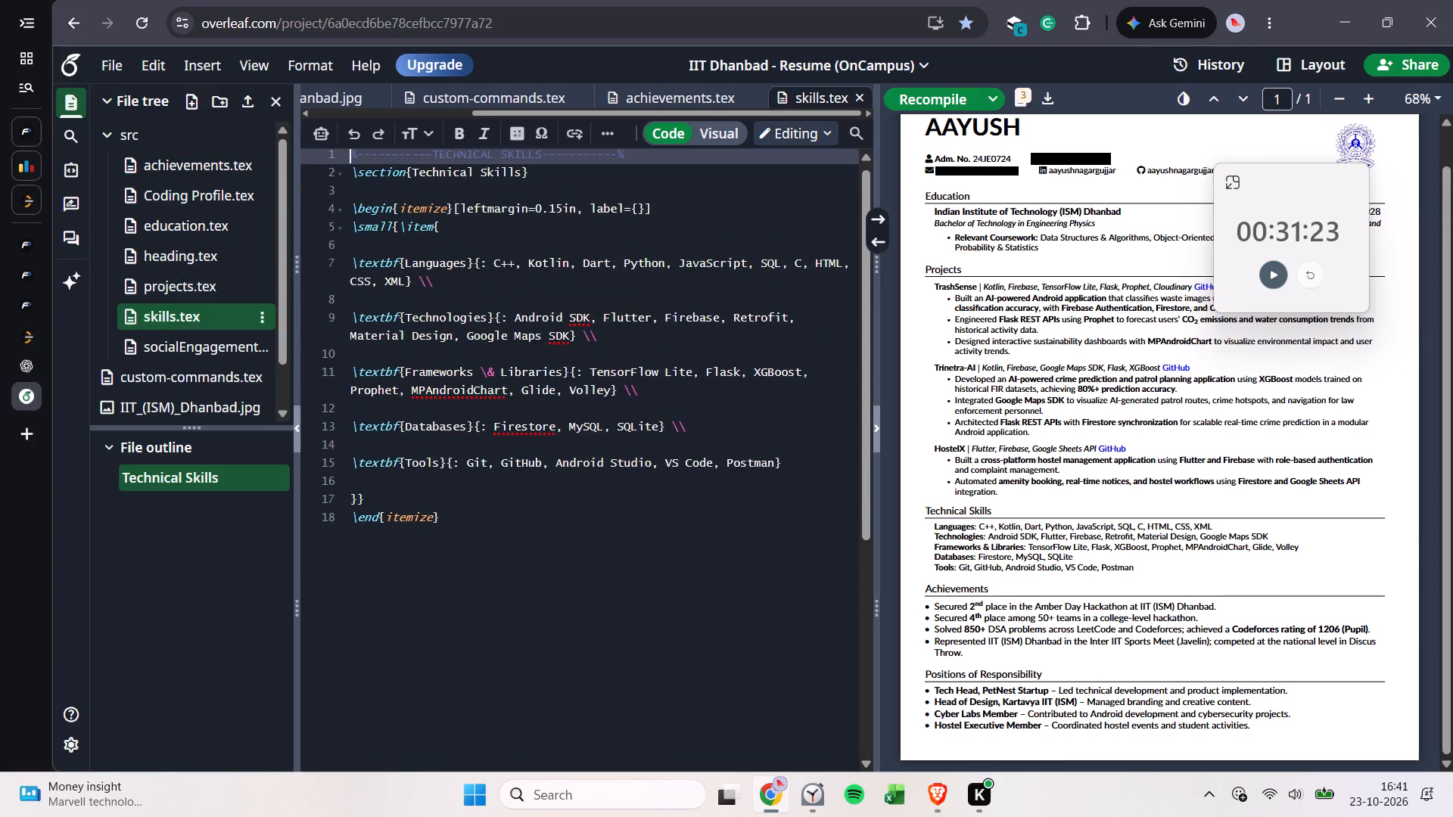
double_click(642, 263)
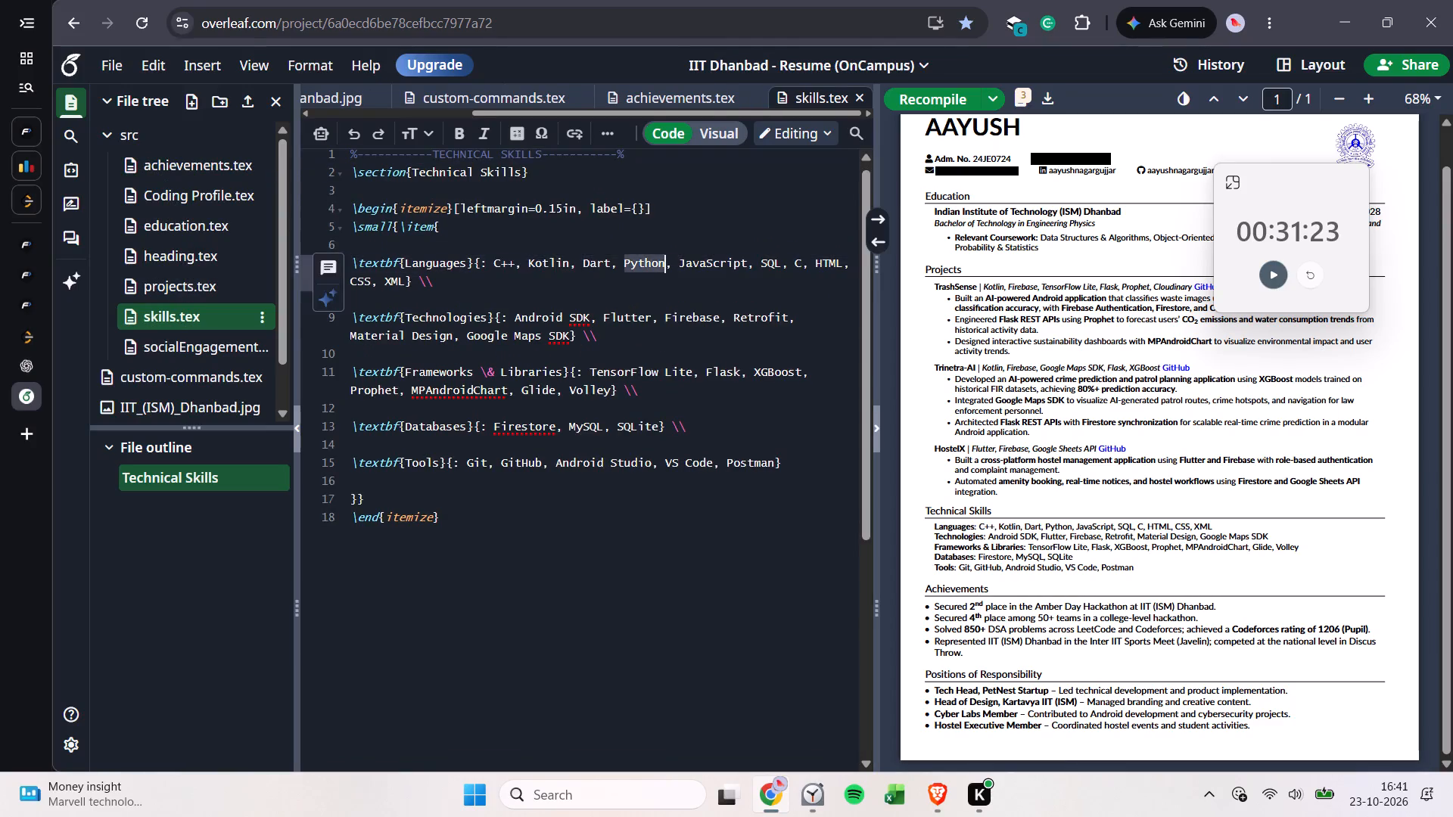
key(ctrl+x)
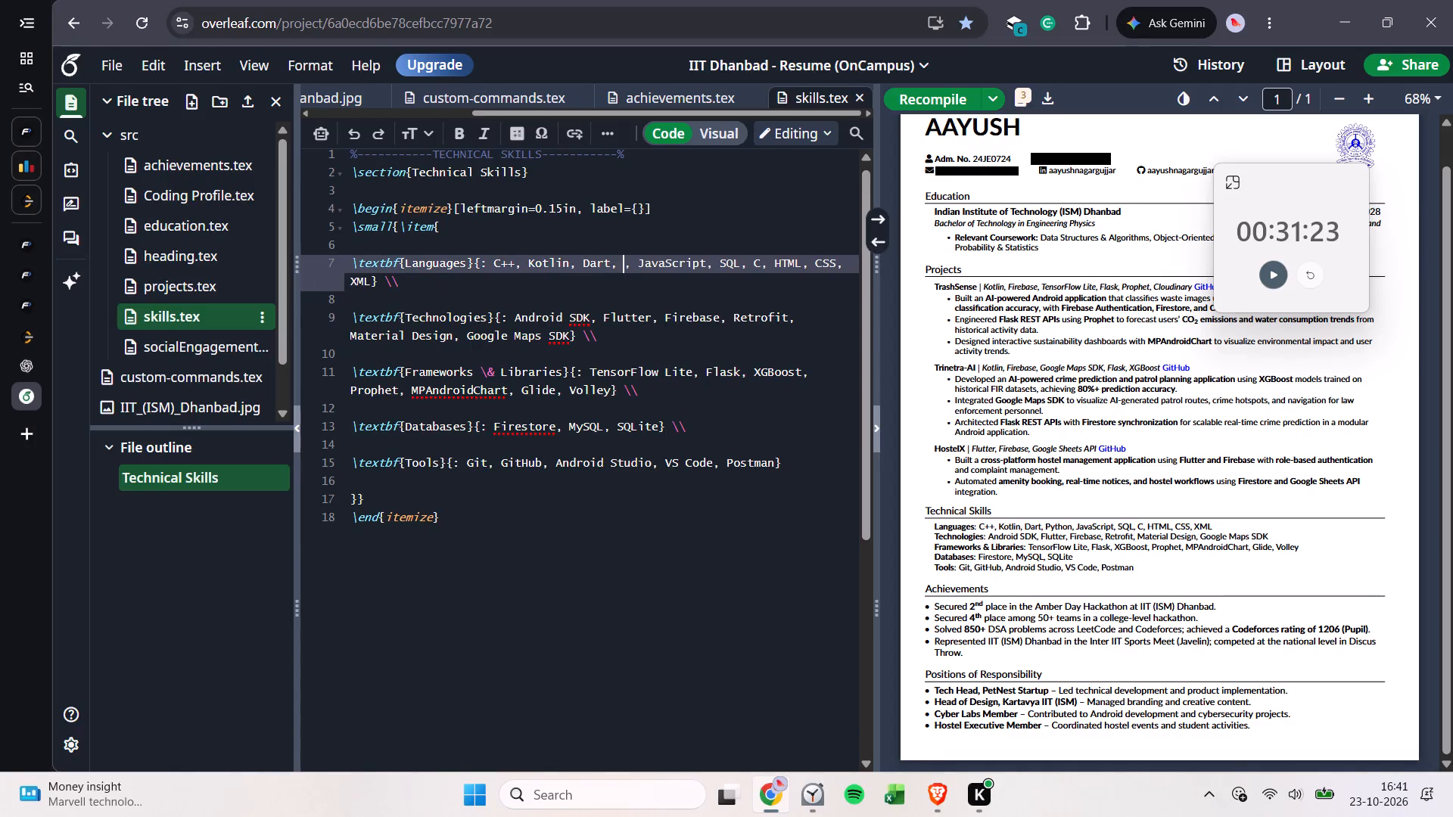
click(520, 263)
key(ctrl+v)
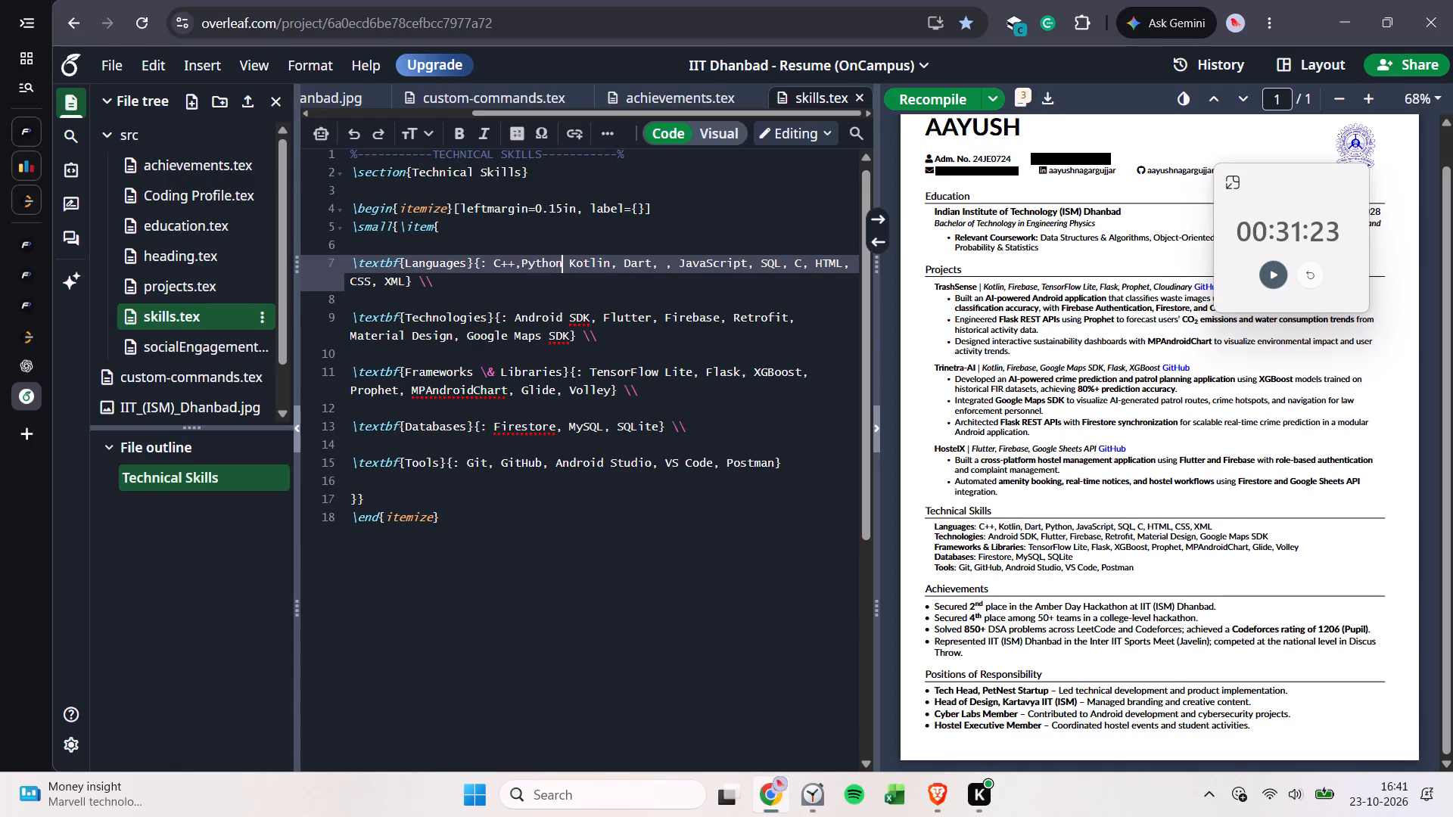
key(Left)
key(Left)
key(Left)
key(Left)
key(Left)
key(Left)
key(space)
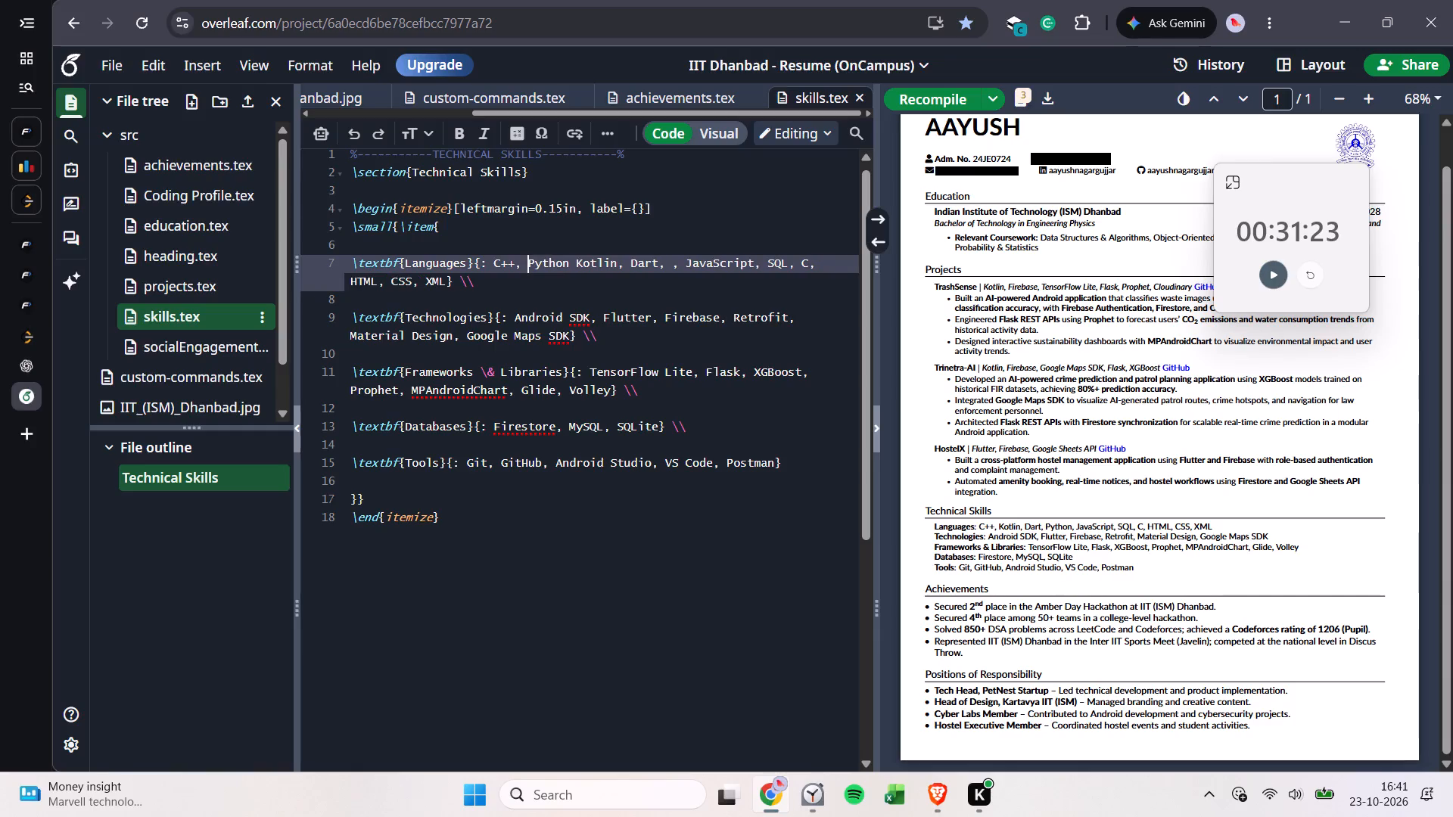
Add Java between Python and Kotlin in the Languages list, separated by commas.
click(571, 262)
key(space)
text(,)
key(space)
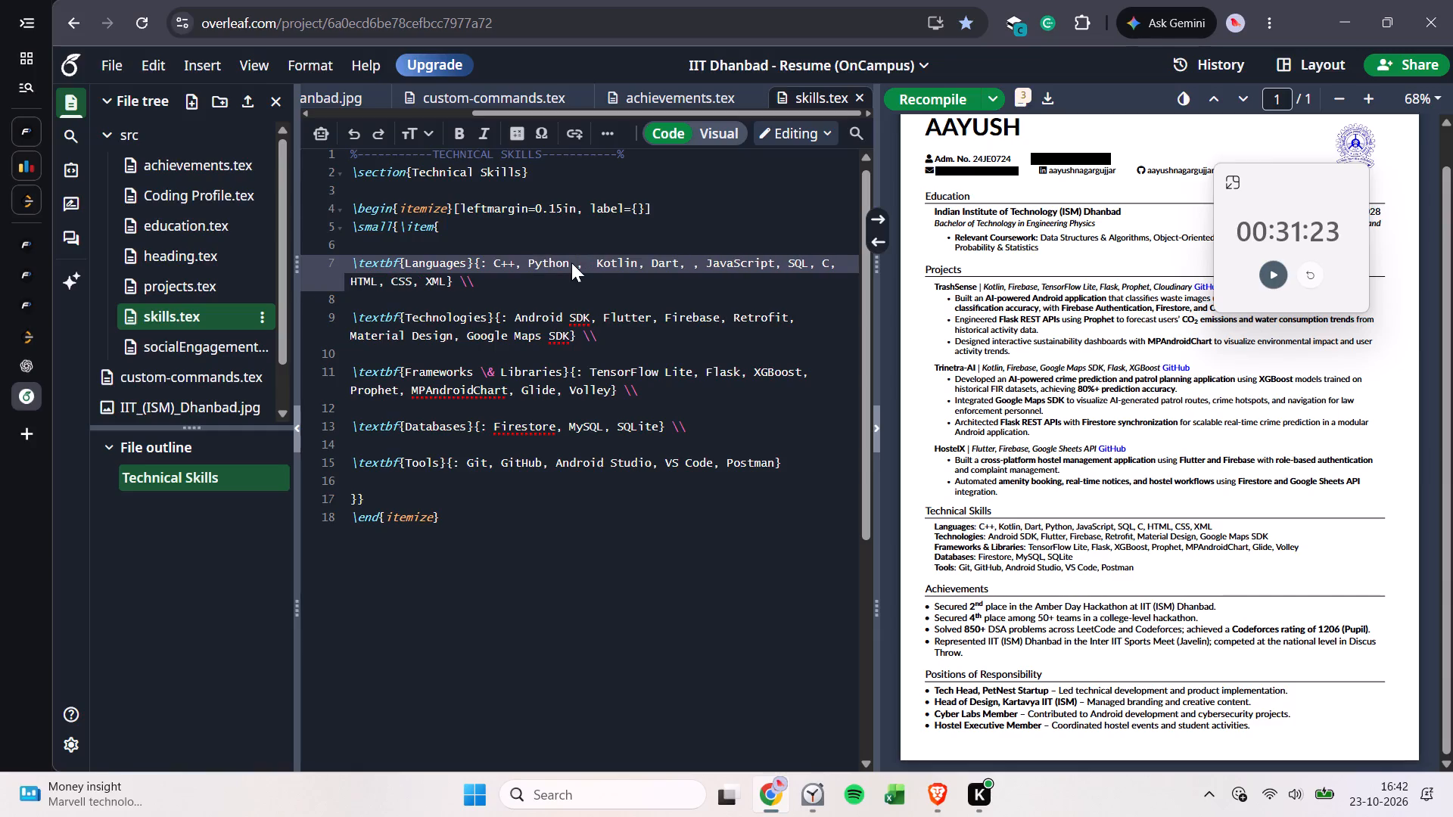
key(shift+j)
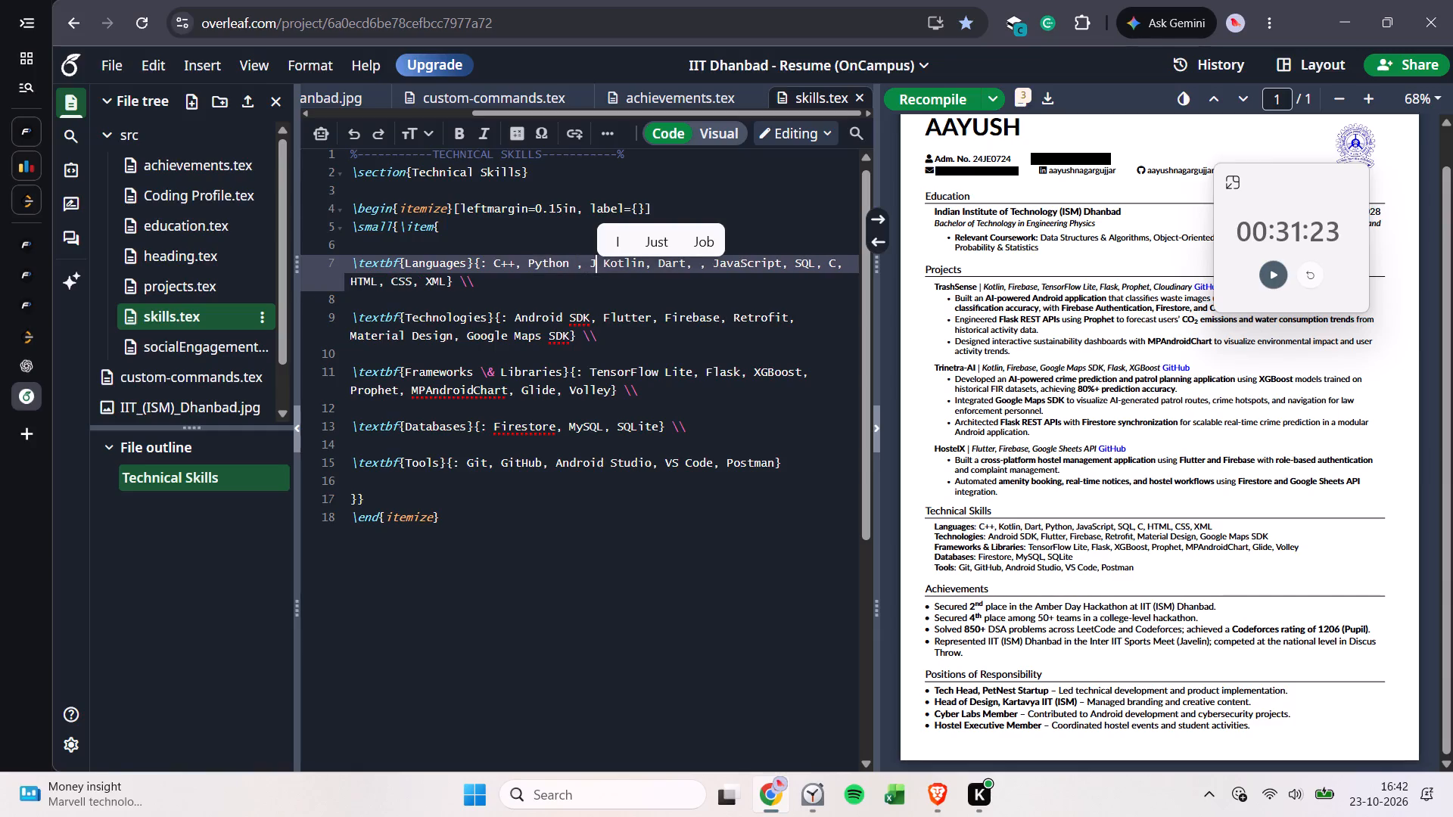
key(a)
text(va)
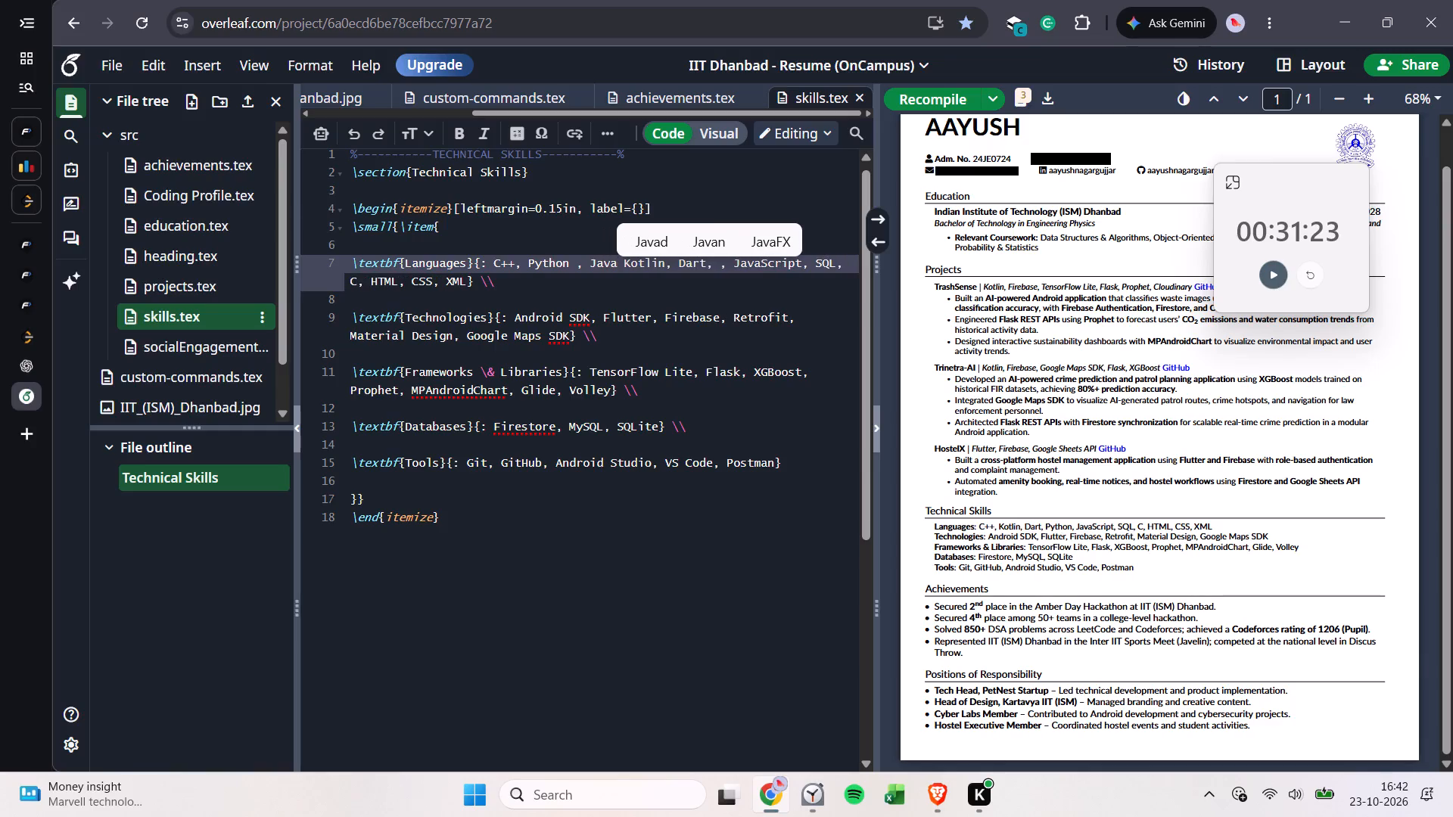
key(space)
text(,)
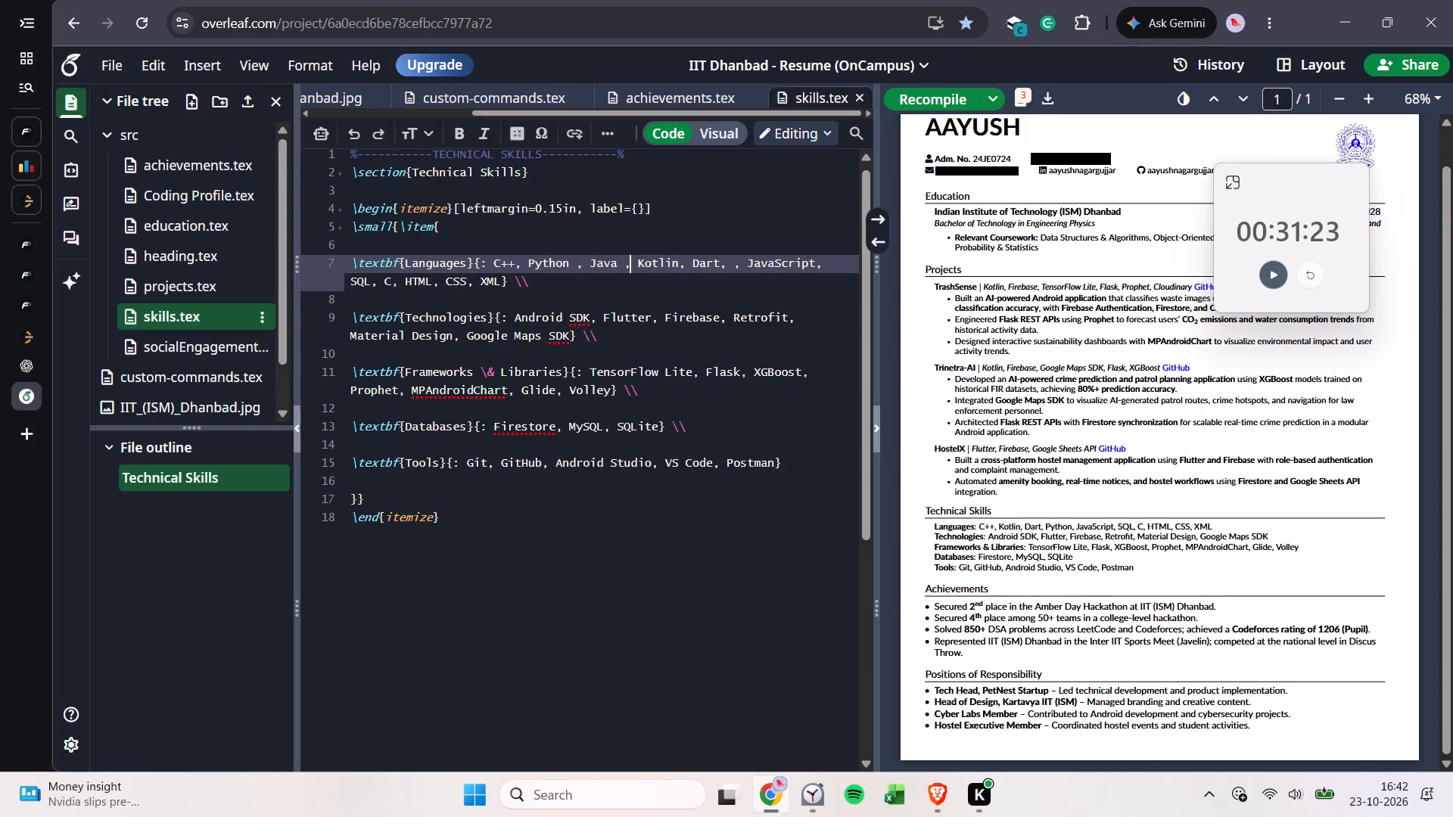
Move C from after SQL to directly after Java in the Languages list, space it out, and recompile the resume.
drag(397, 280, 384, 281)
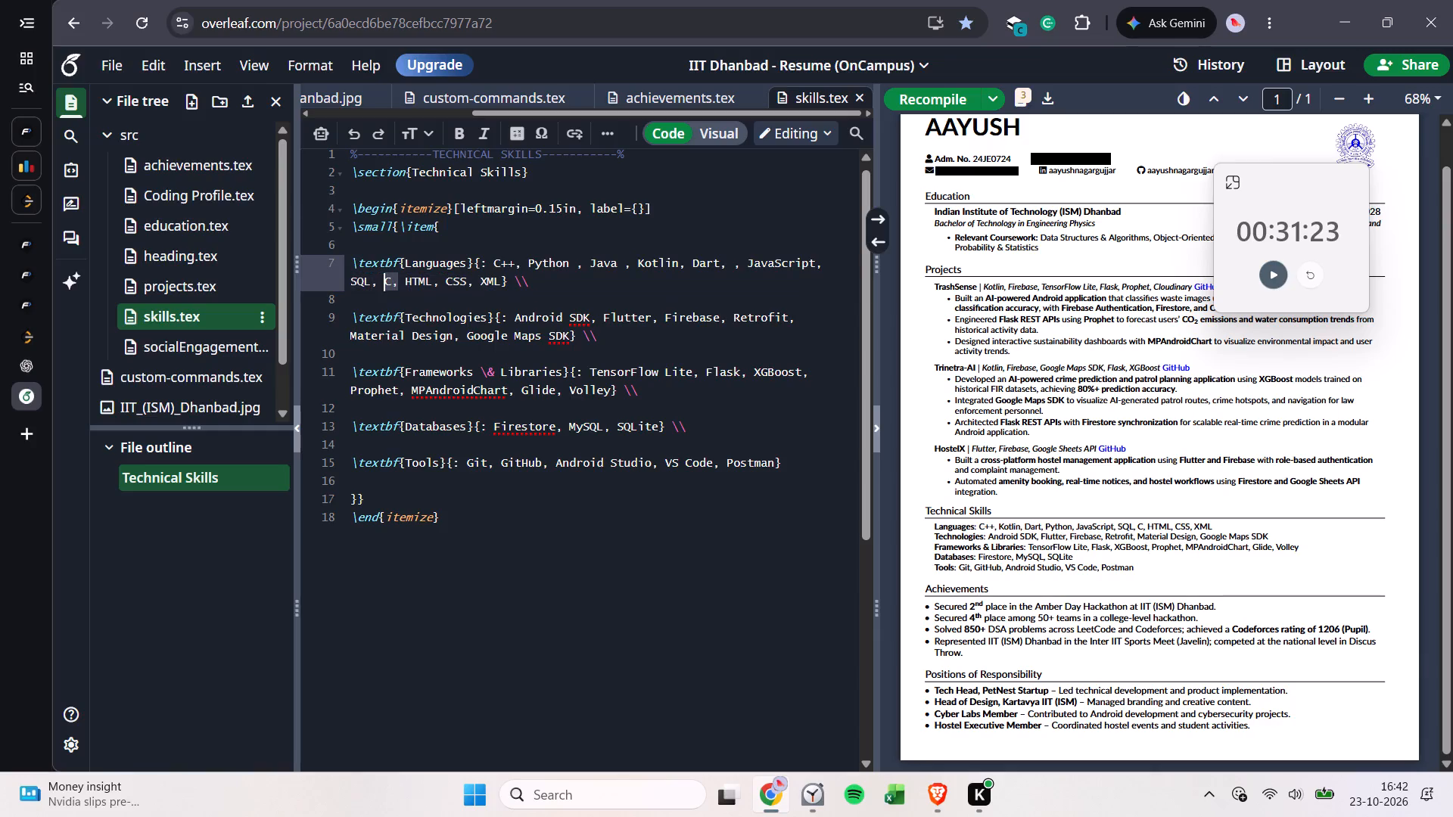
drag(384, 281, 387, 280)
key(ctrl+x)
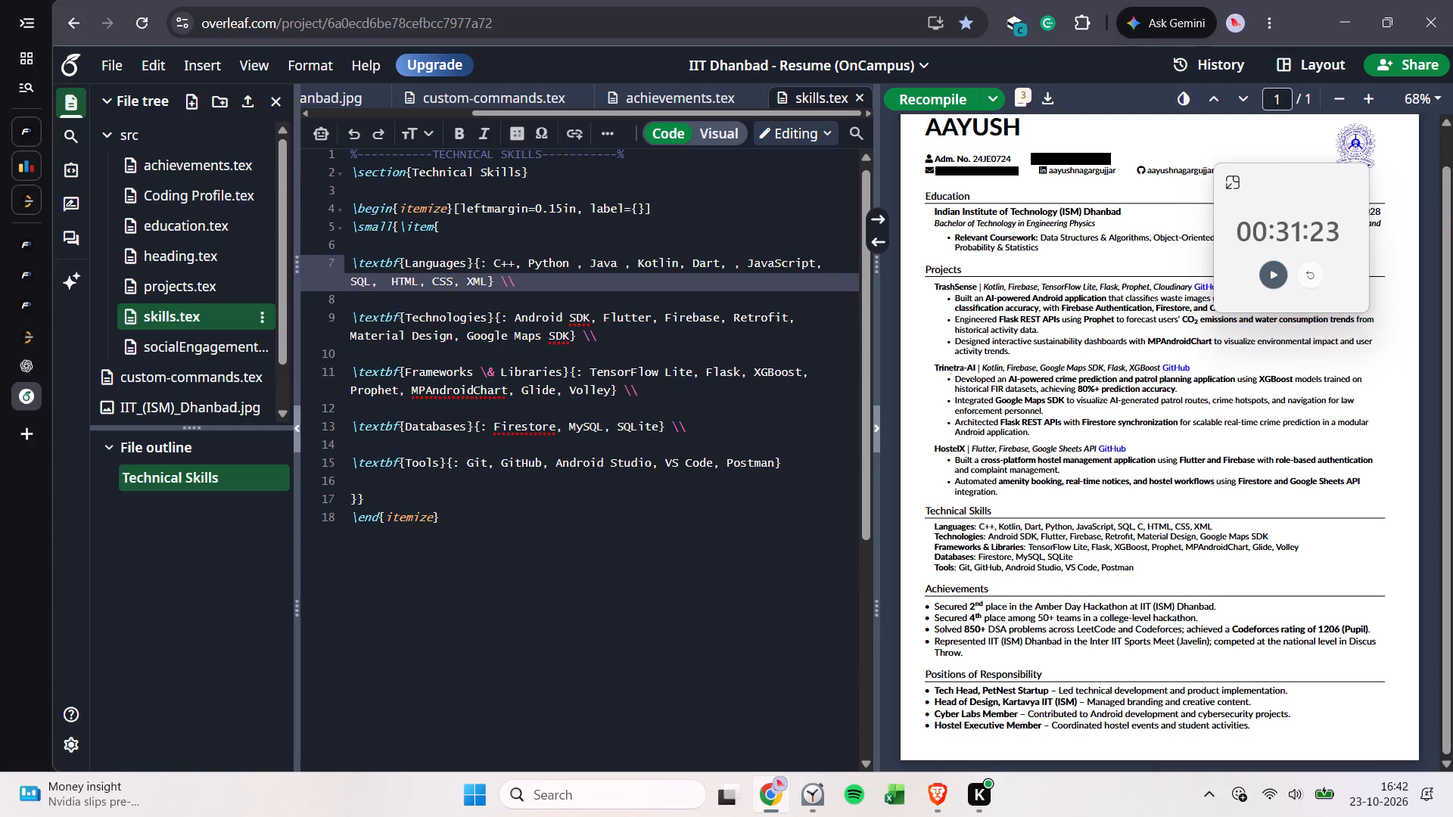
click(633, 263)
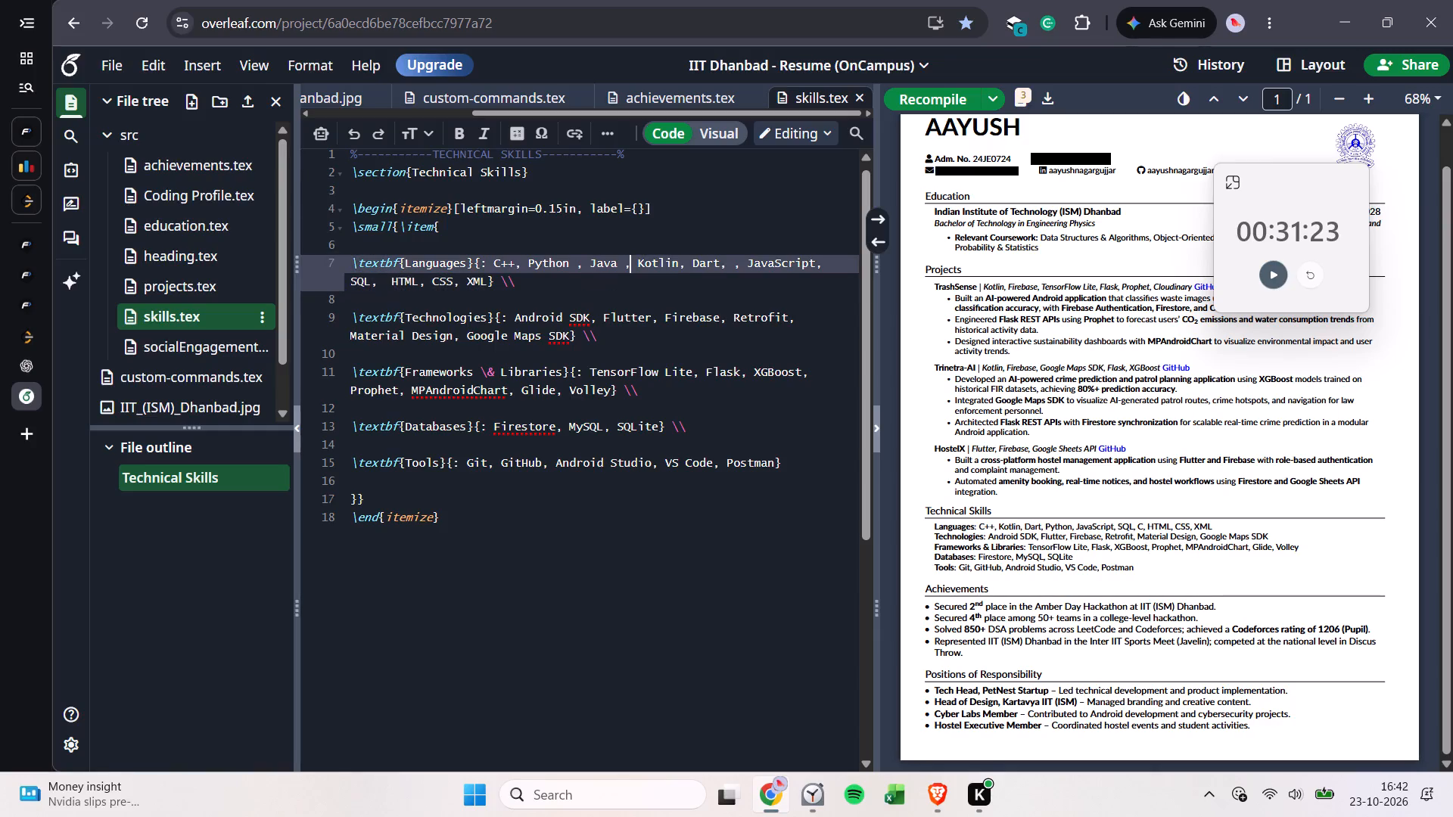
key(ctrl+v)
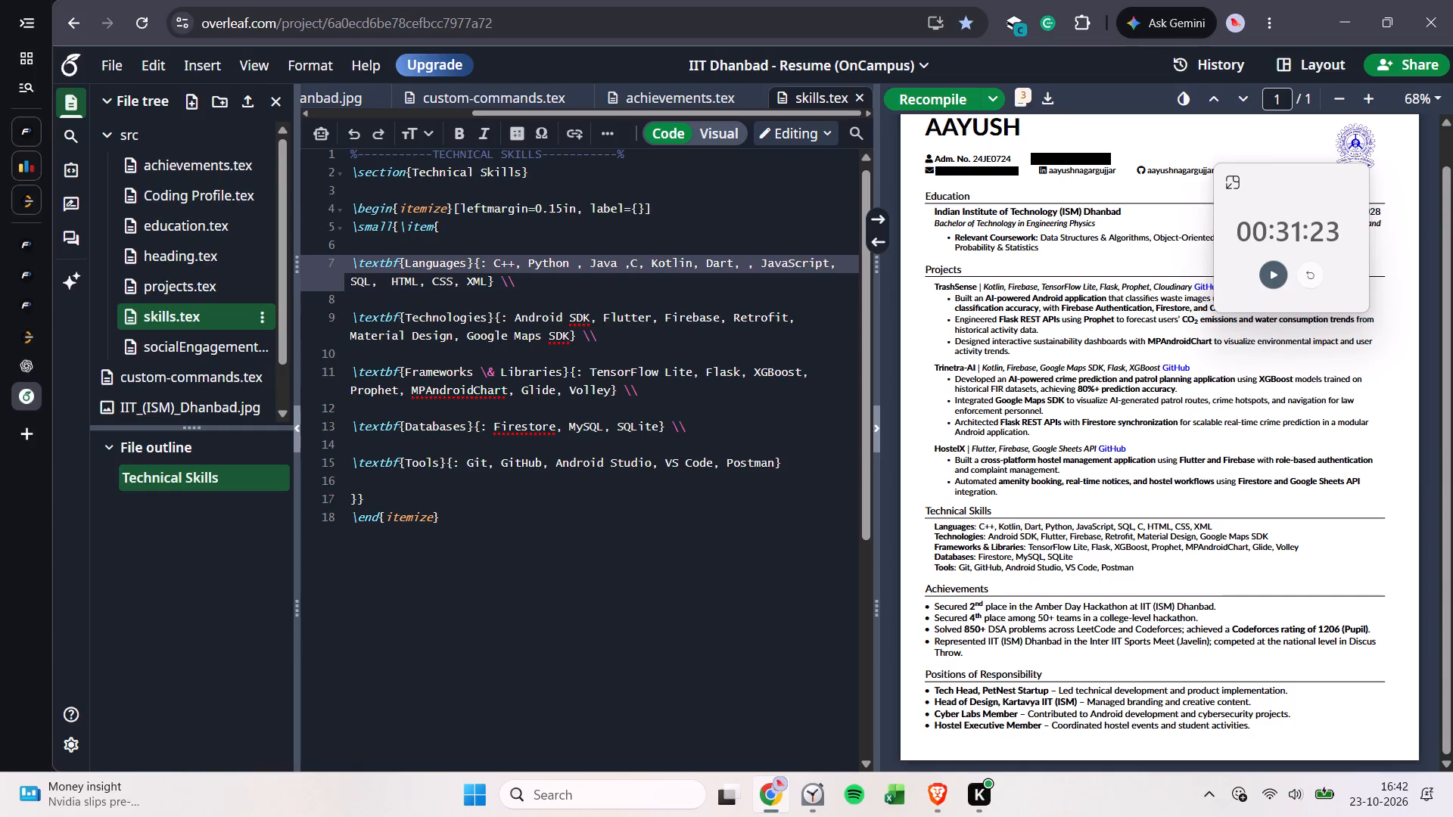
key(Left)
key(space)
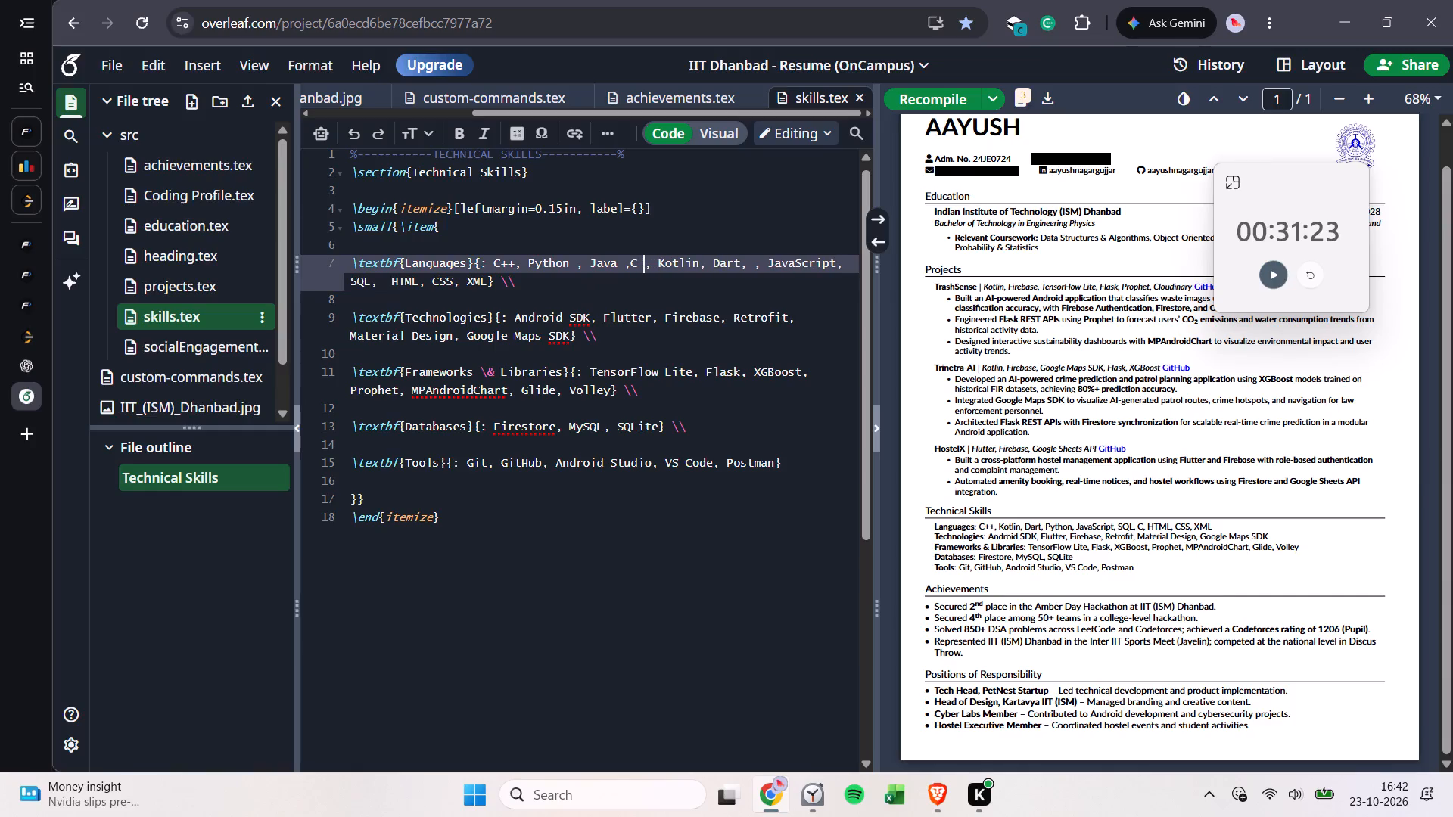
key(Left)
key(Left)
key(space)
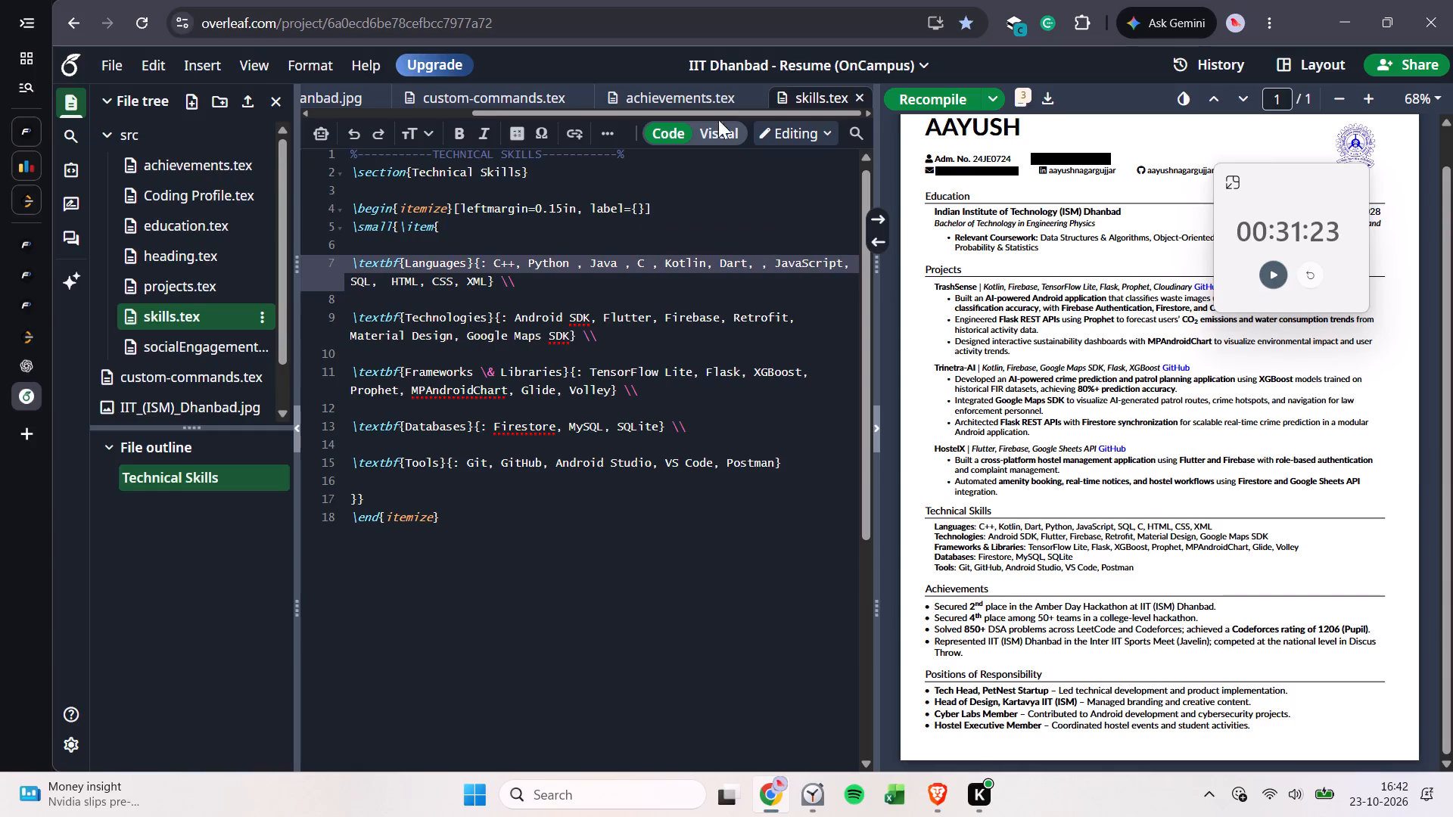
click(947, 104)
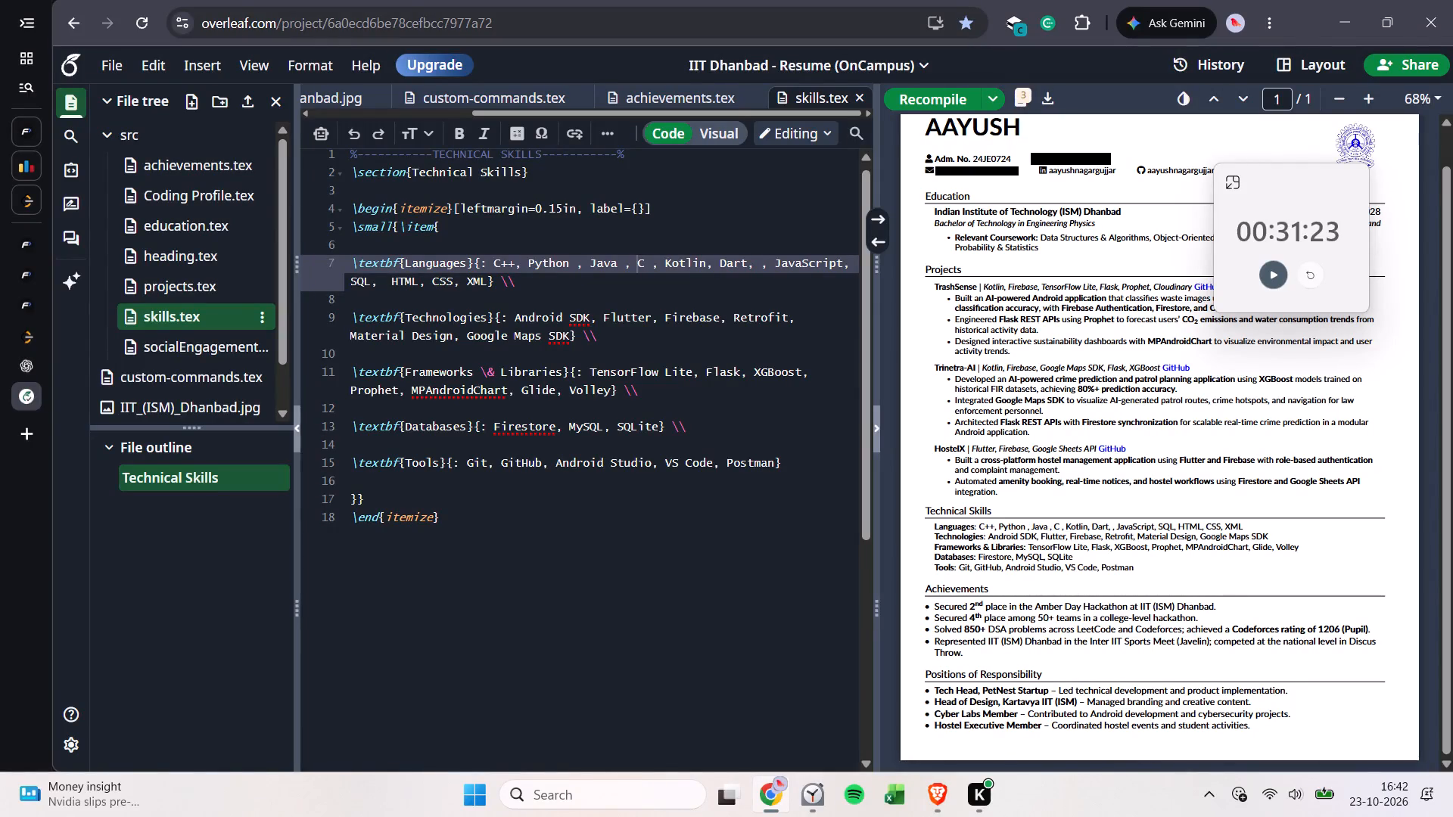
Remove the extra spaces before the commas following Python, Java and C in the Languages list, and recompile the resume.
click(579, 266)
key(BackSpace)
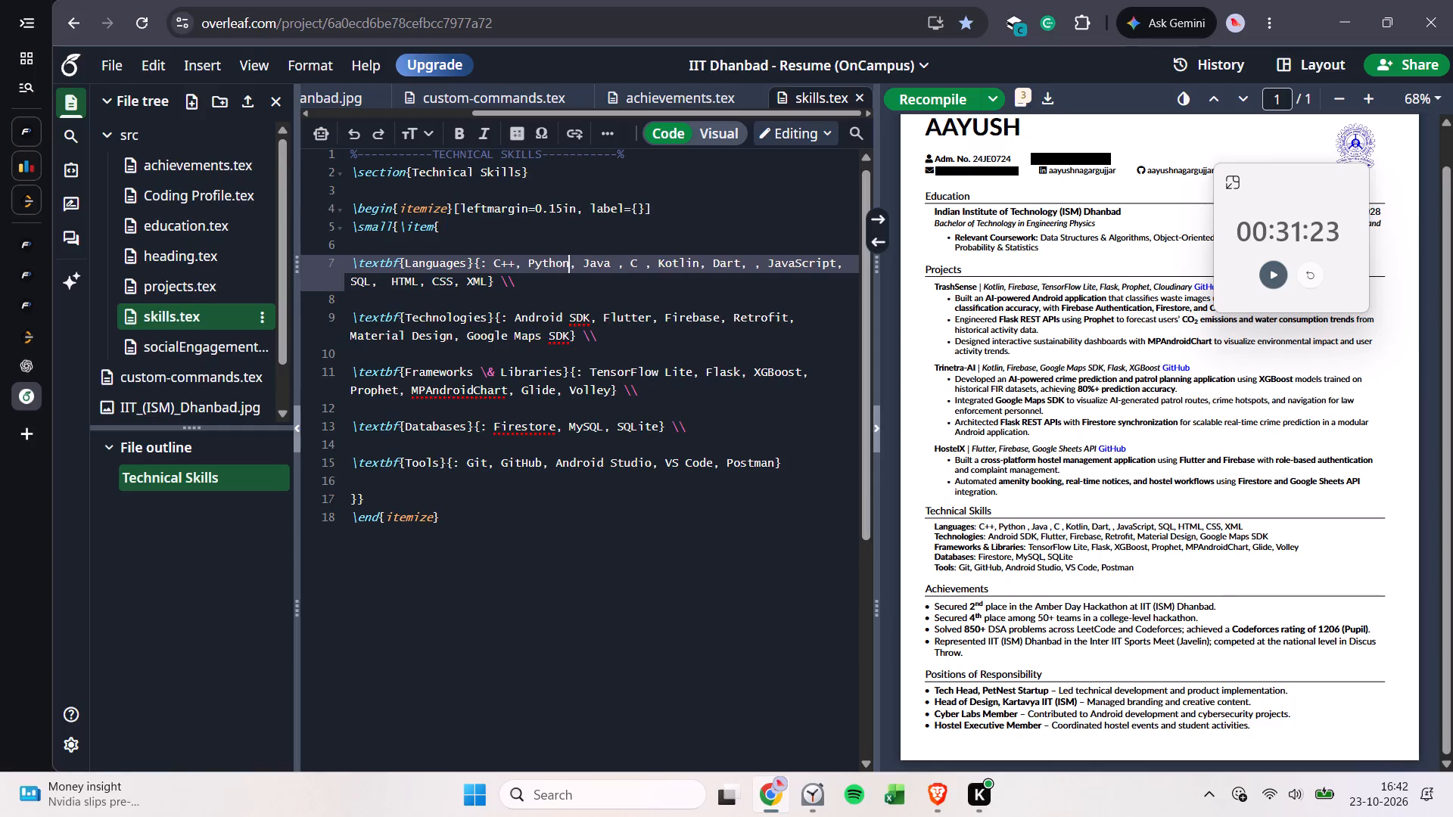
click(619, 263)
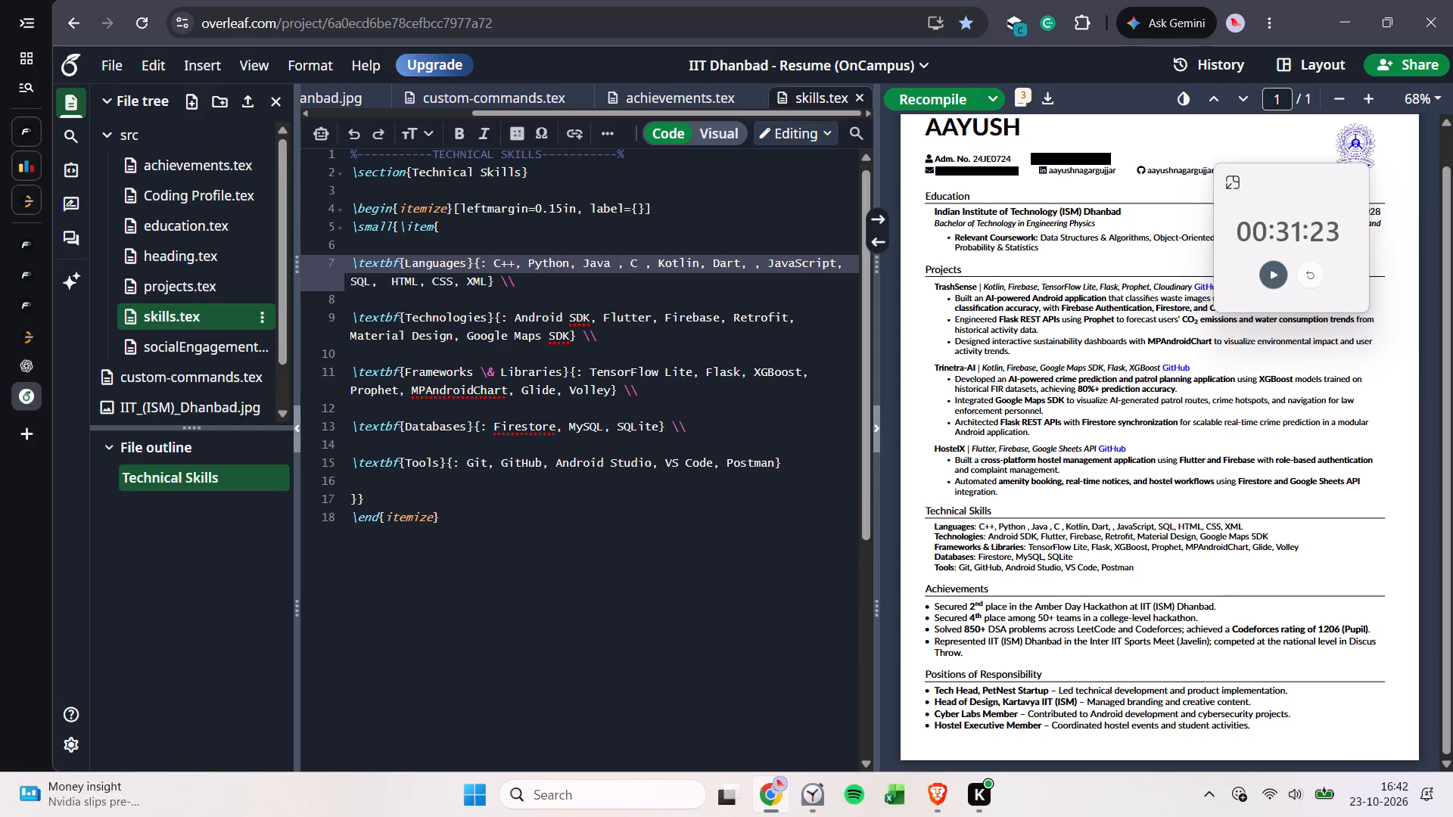
key(BackSpace)
click(636, 262)
key(BackSpace)
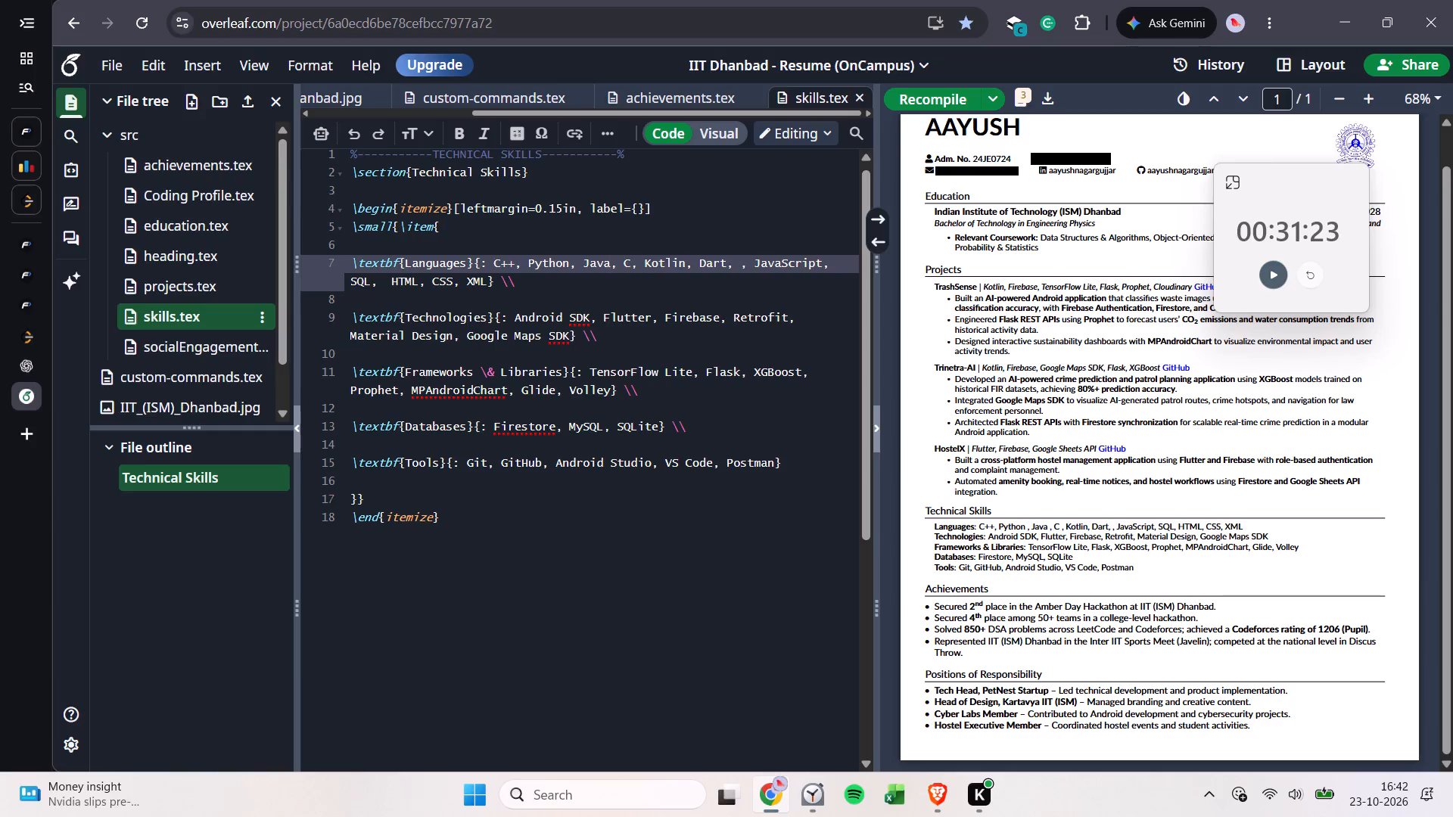
click(919, 97)
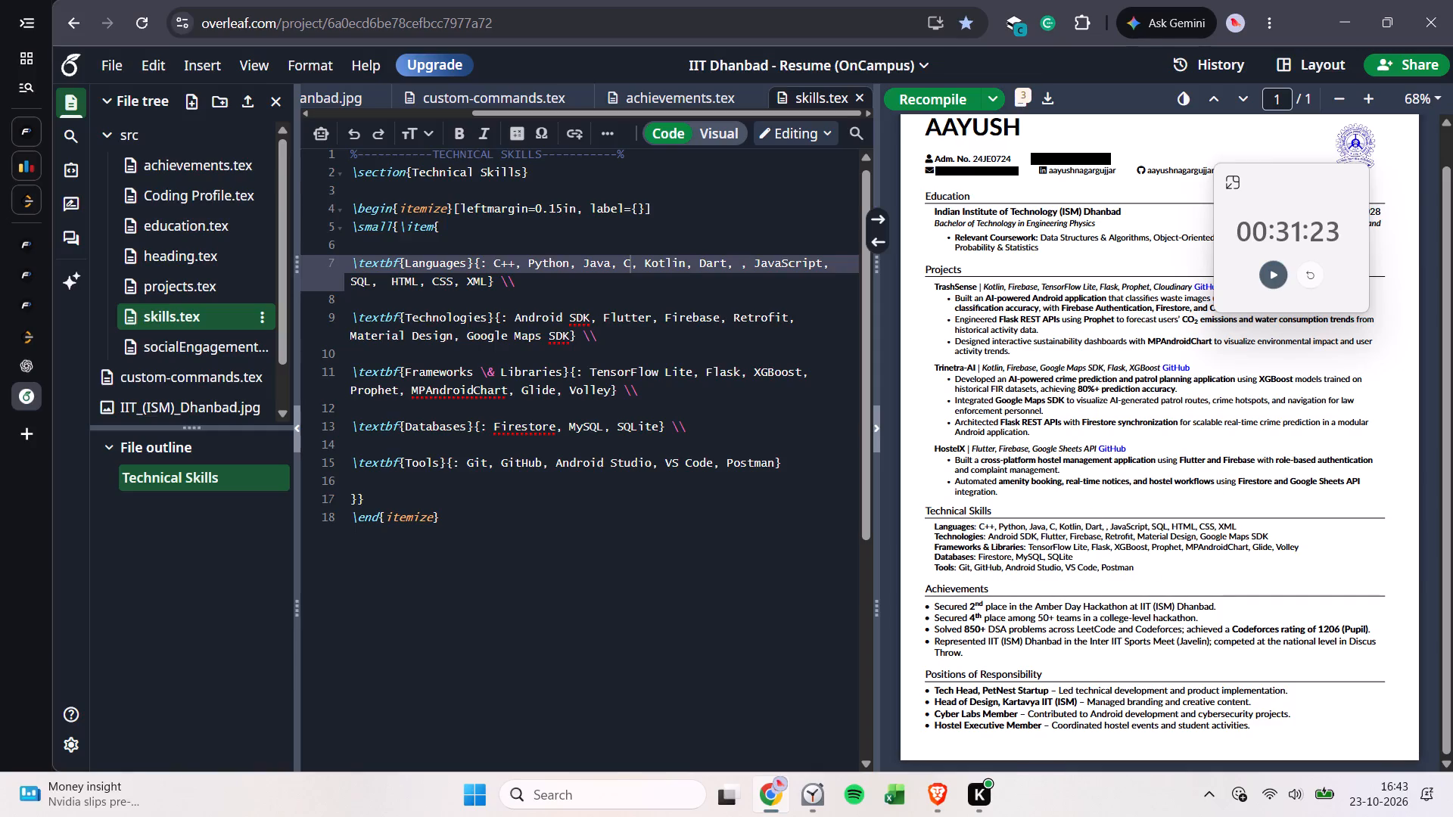
scroll(700, 475, down, 1)
scroll(700, 475, up, 2)
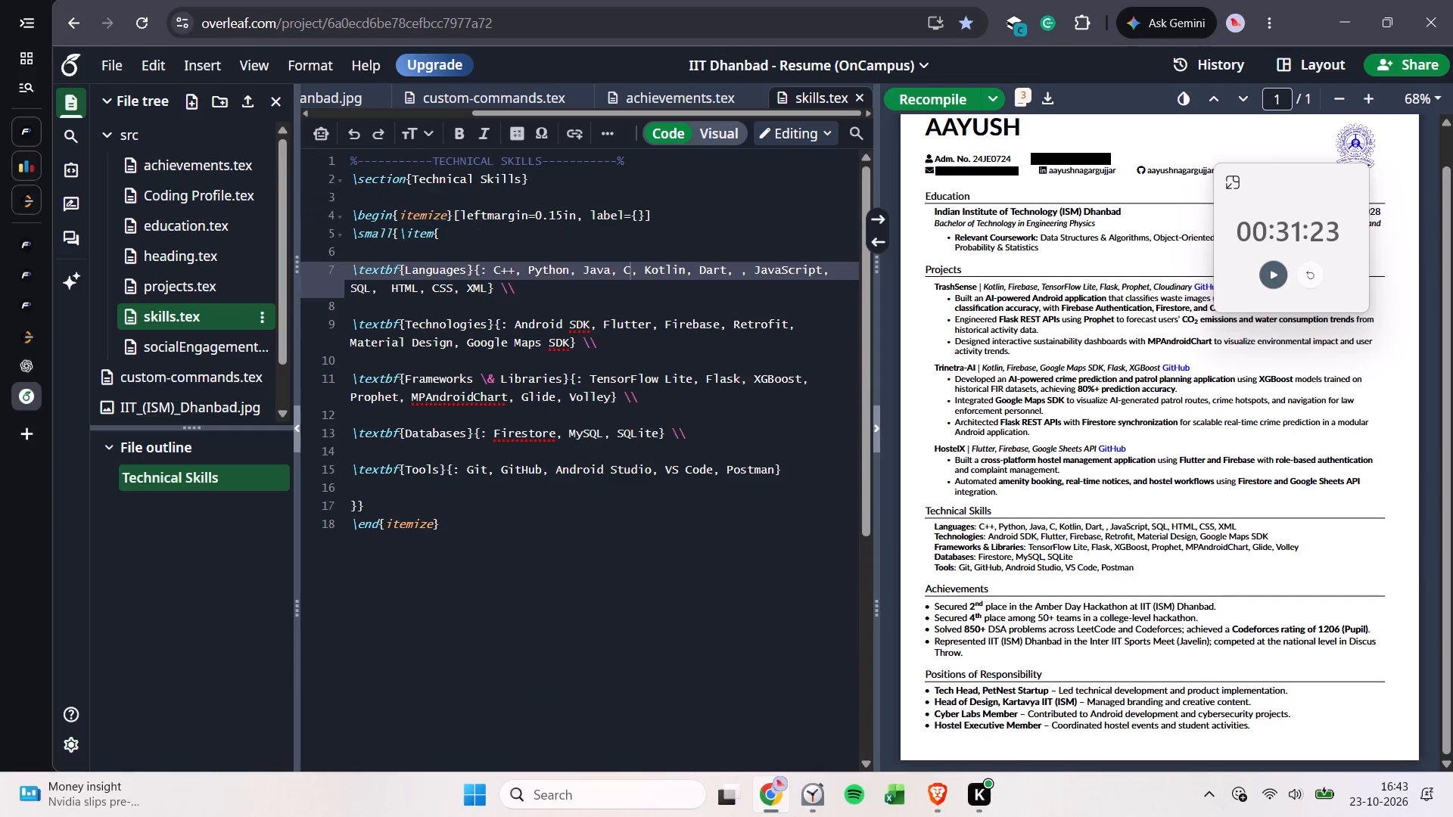
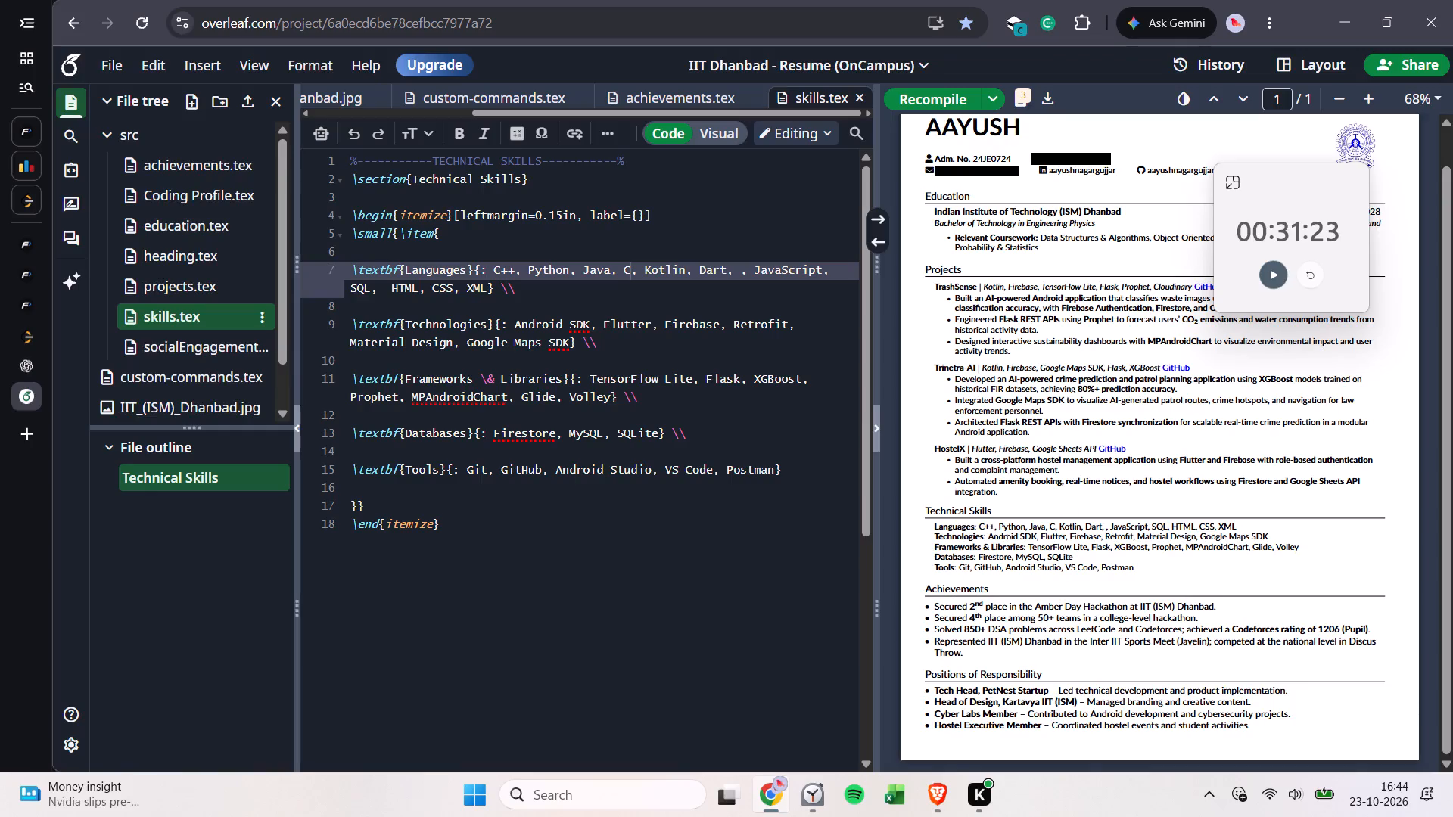
Recompile the resume and review the PDF preview, including the Technical Skills section.
scroll(982, 563, down, 2)
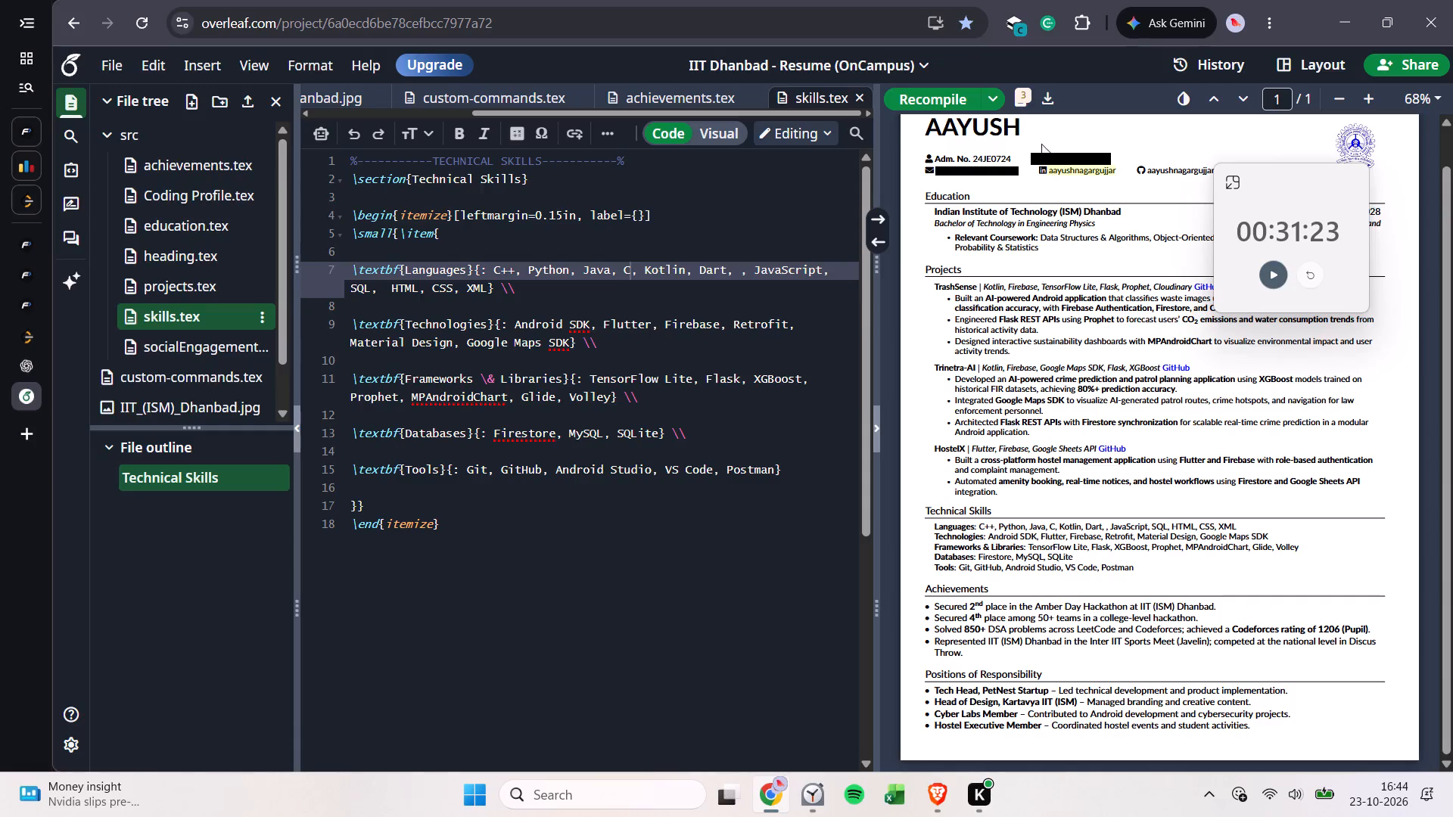
scroll(1039, 311, down, 1)
scroll(1042, 250, down, 1)
click(929, 98)
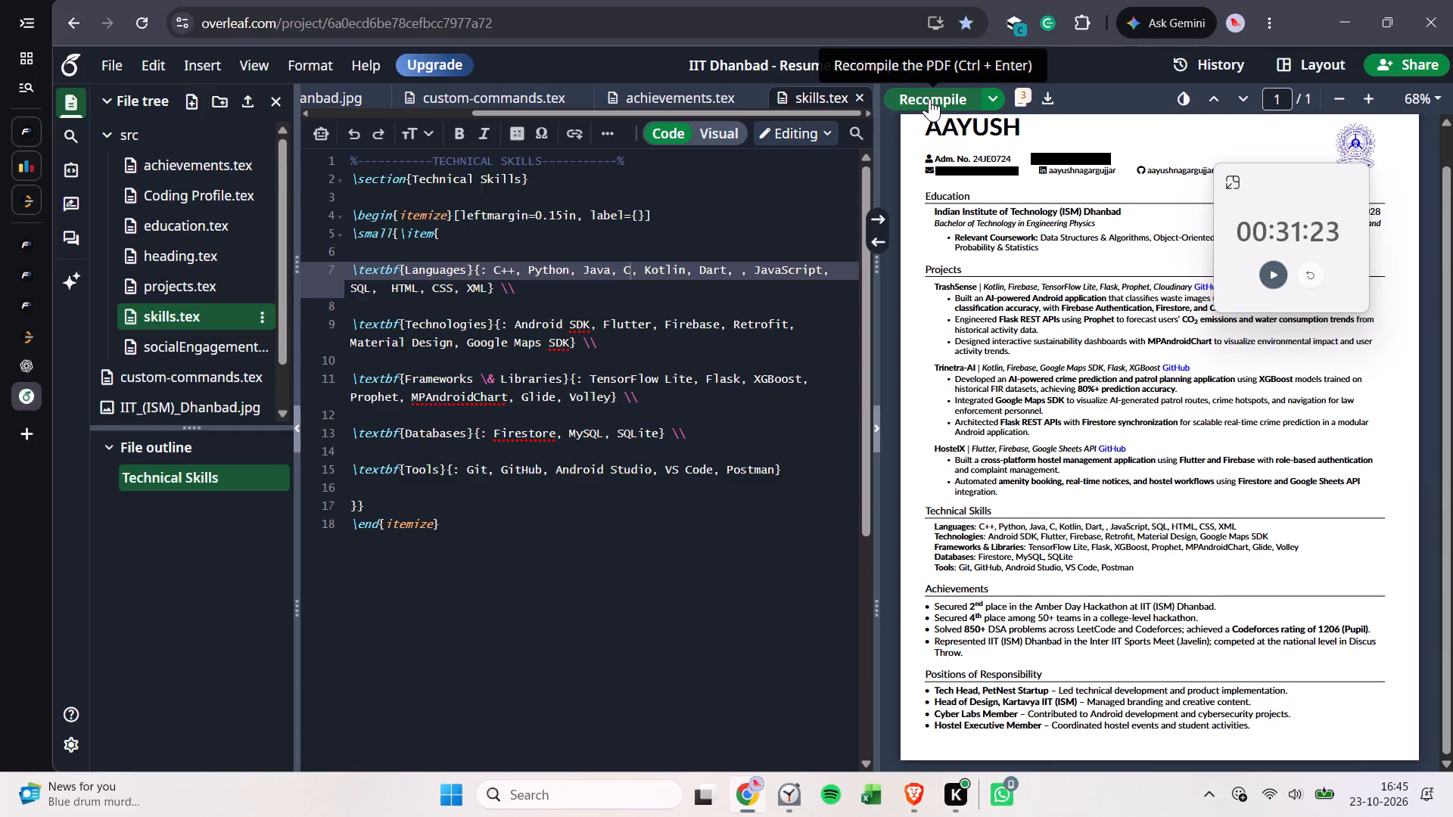
scroll(1023, 545, down, 1)
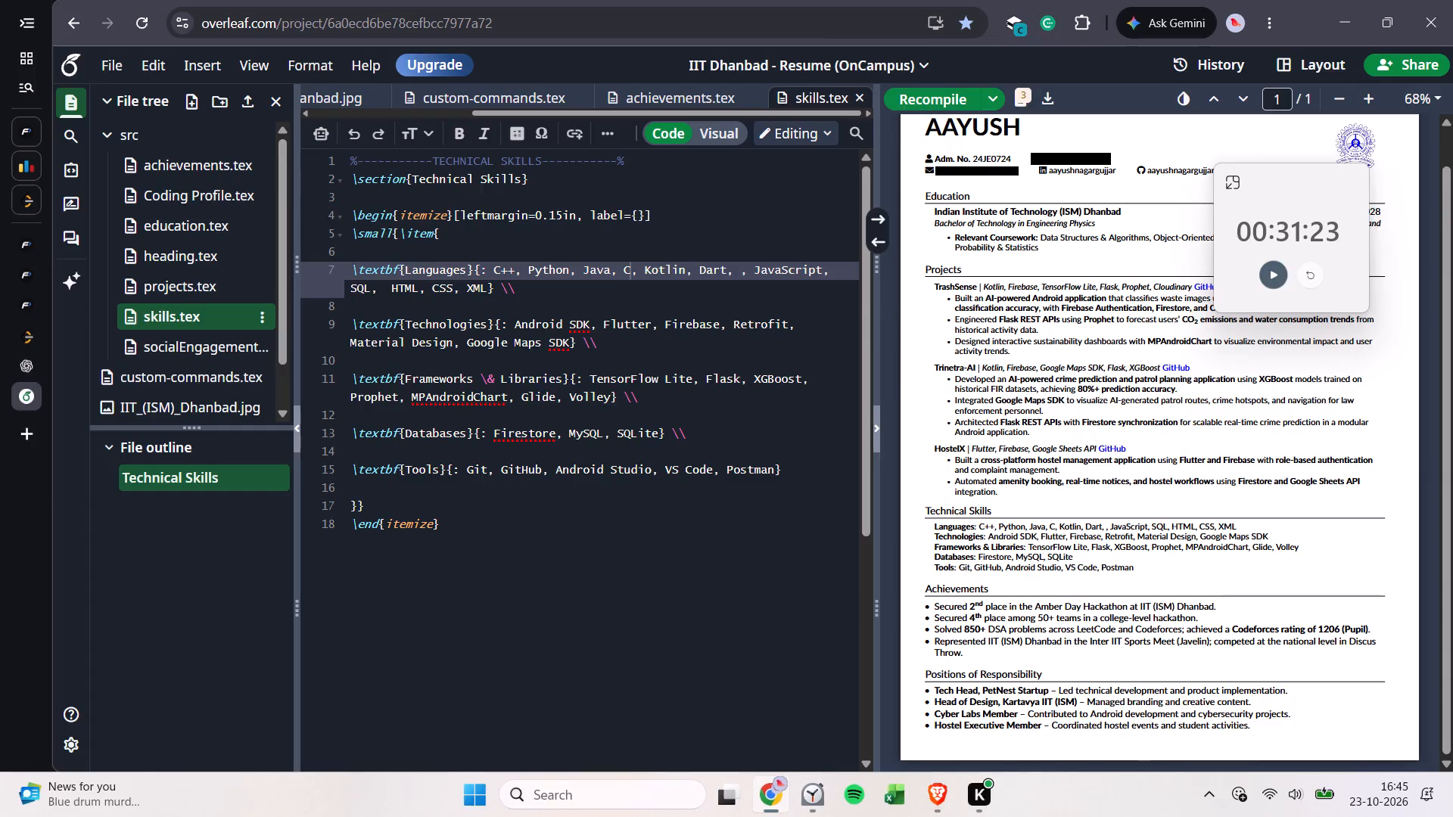
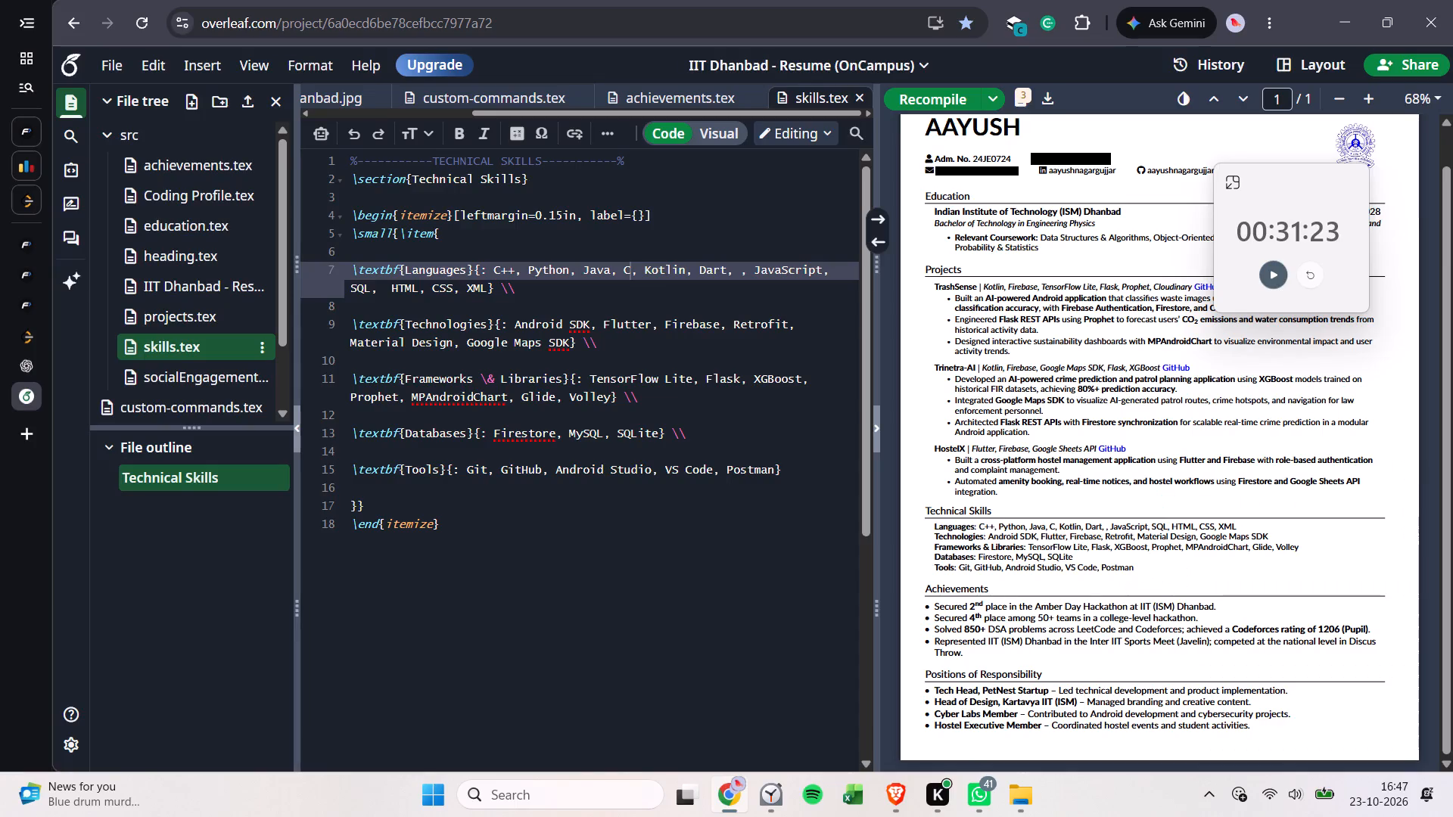
Leave the resume project's editor and go back to the overview of all projects.
click(106, 65)
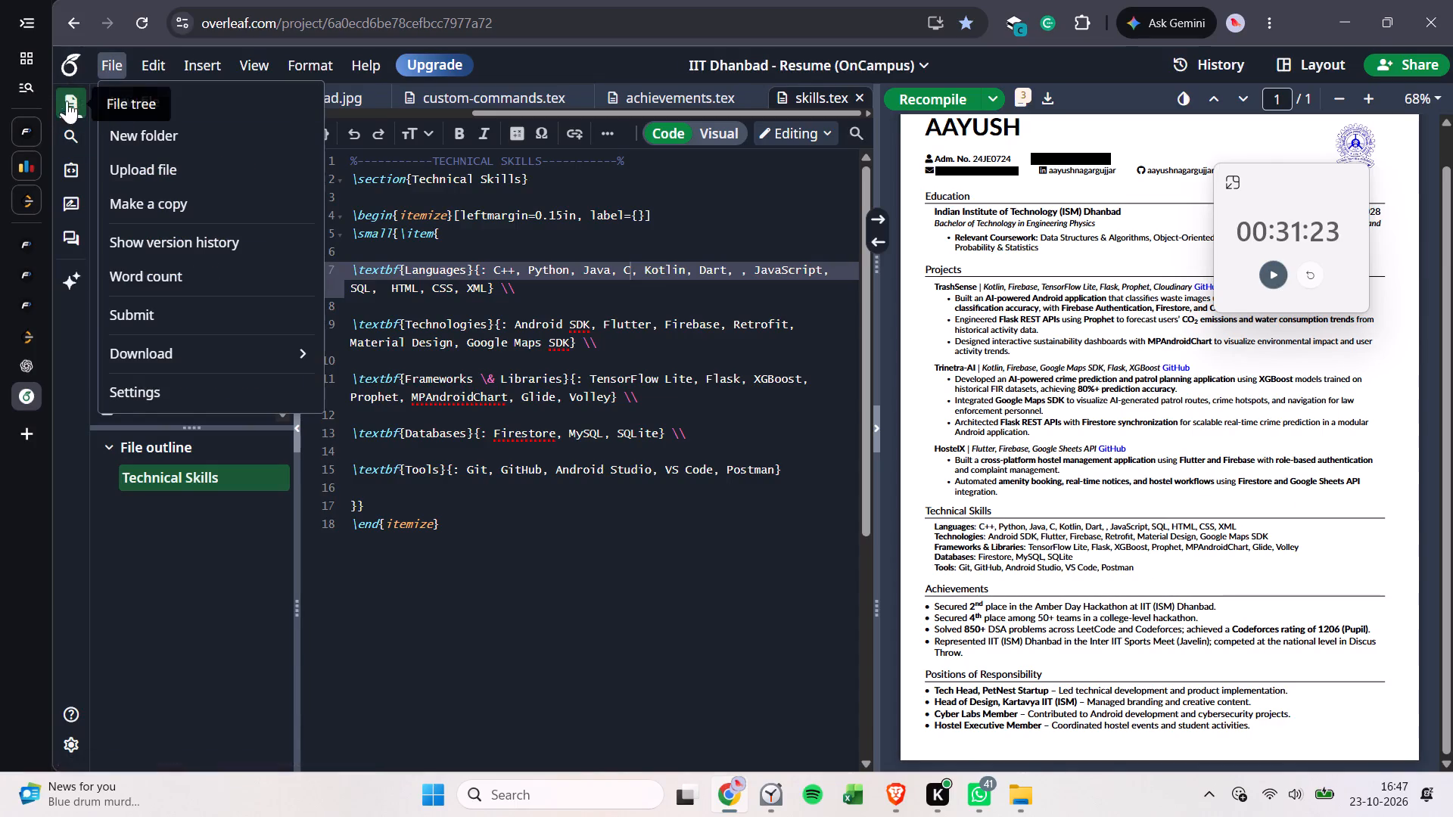
click(67, 51)
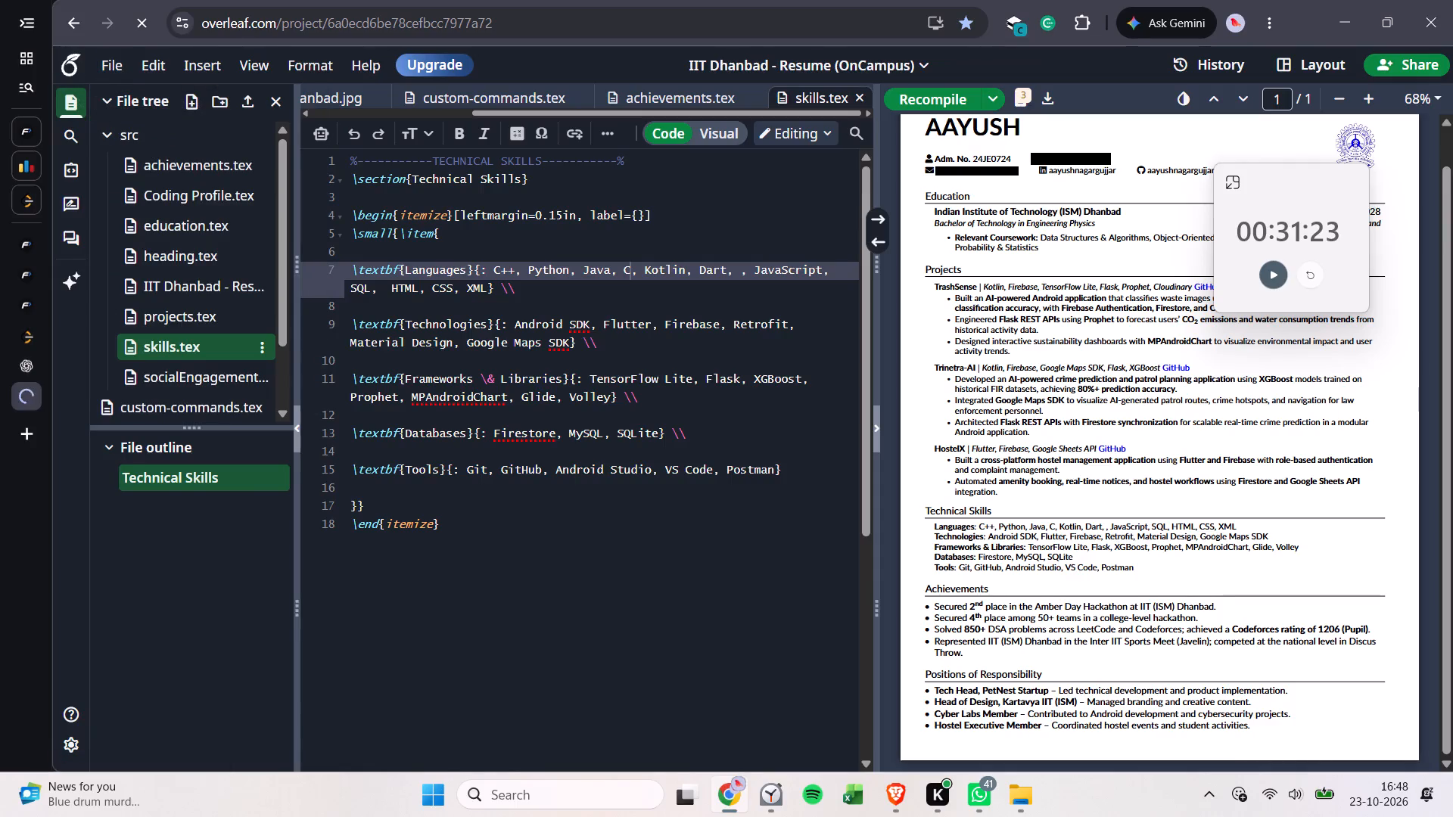
Download the compiled resume PDF, reopening the IIT Dhanbad - Resume (OnCampus) project from the project list.
click(1043, 92)
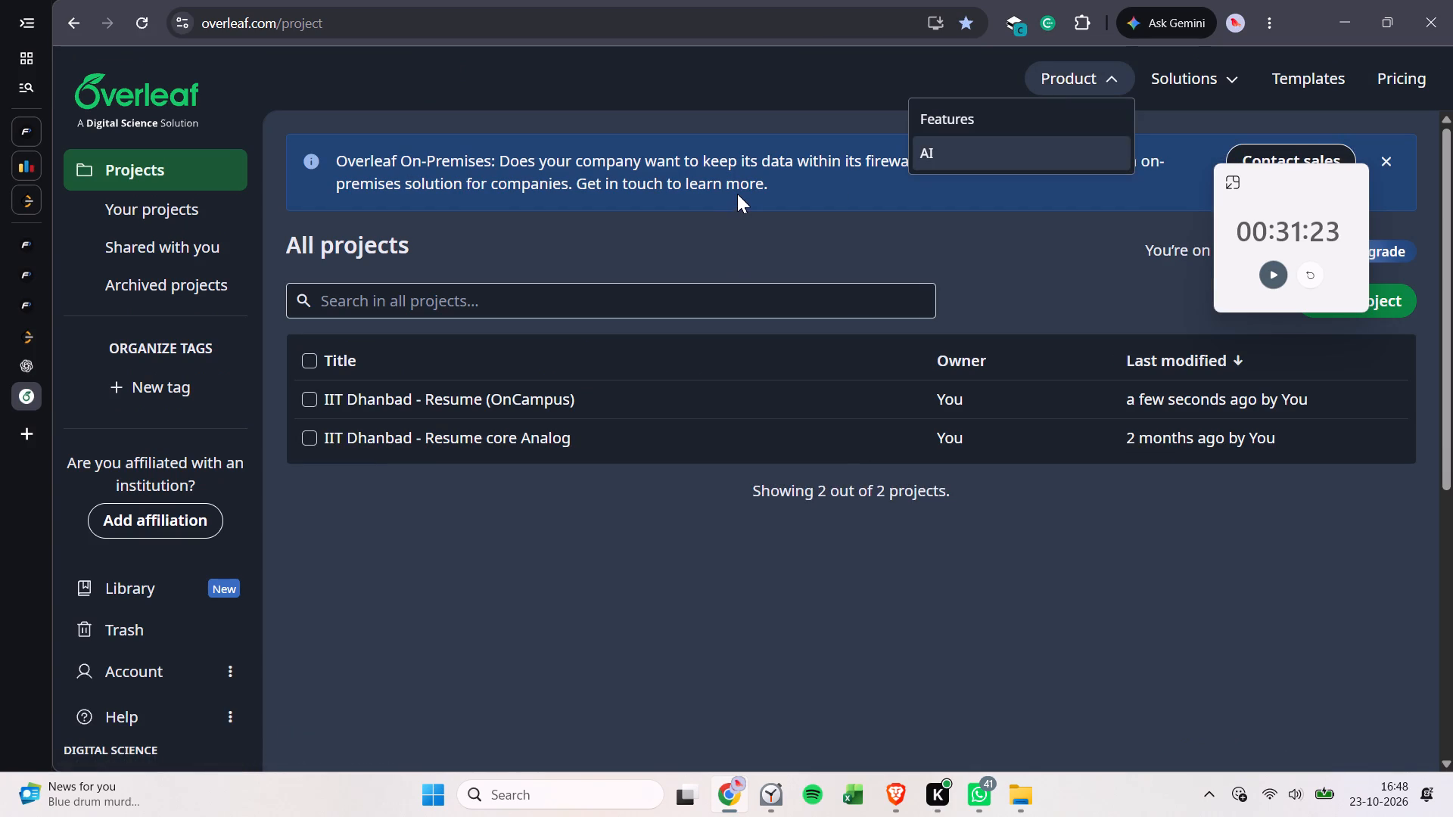
click(724, 275)
scroll(724, 275, up, 1)
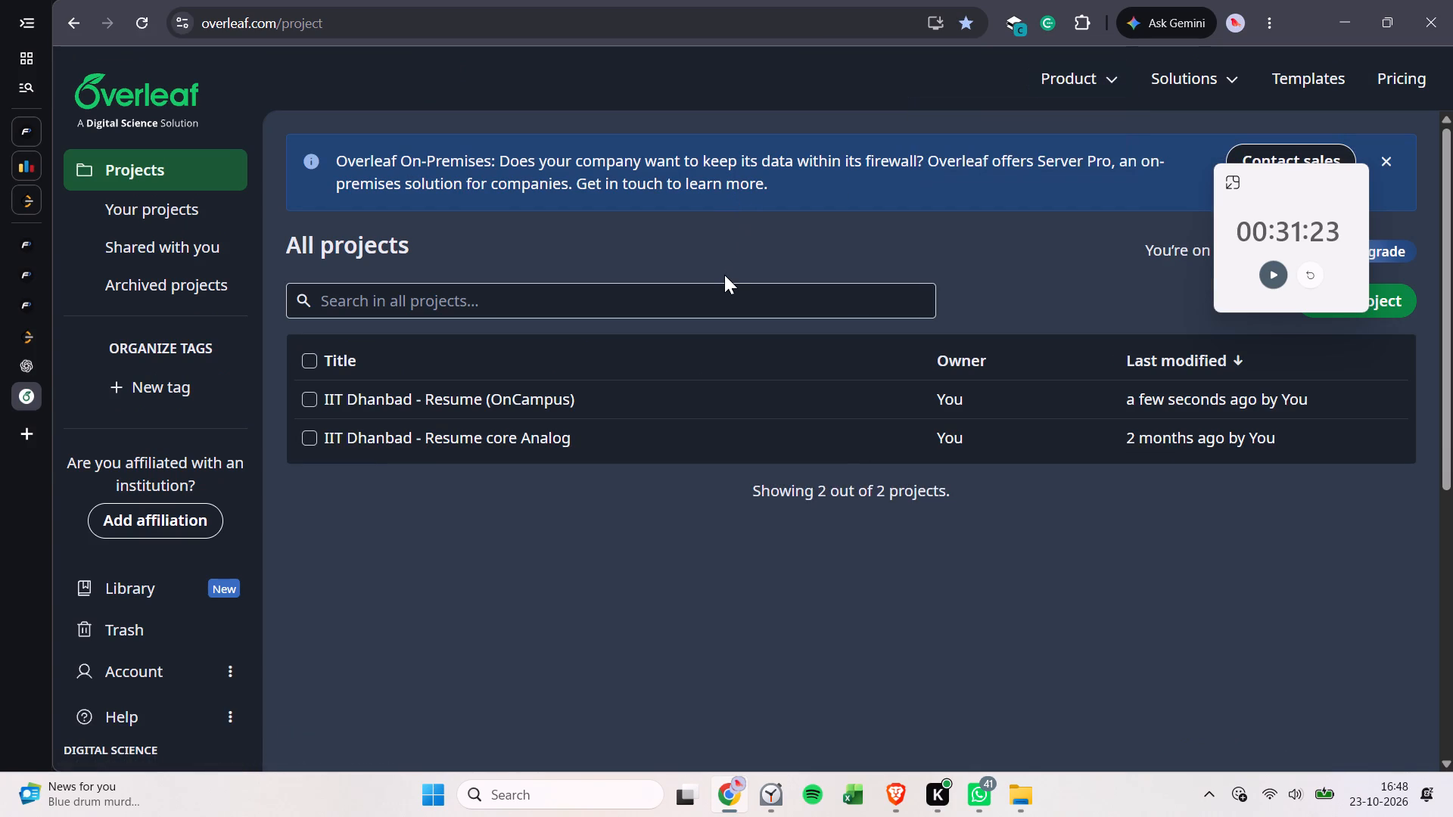
scroll(724, 275, up, 4)
click(146, 23)
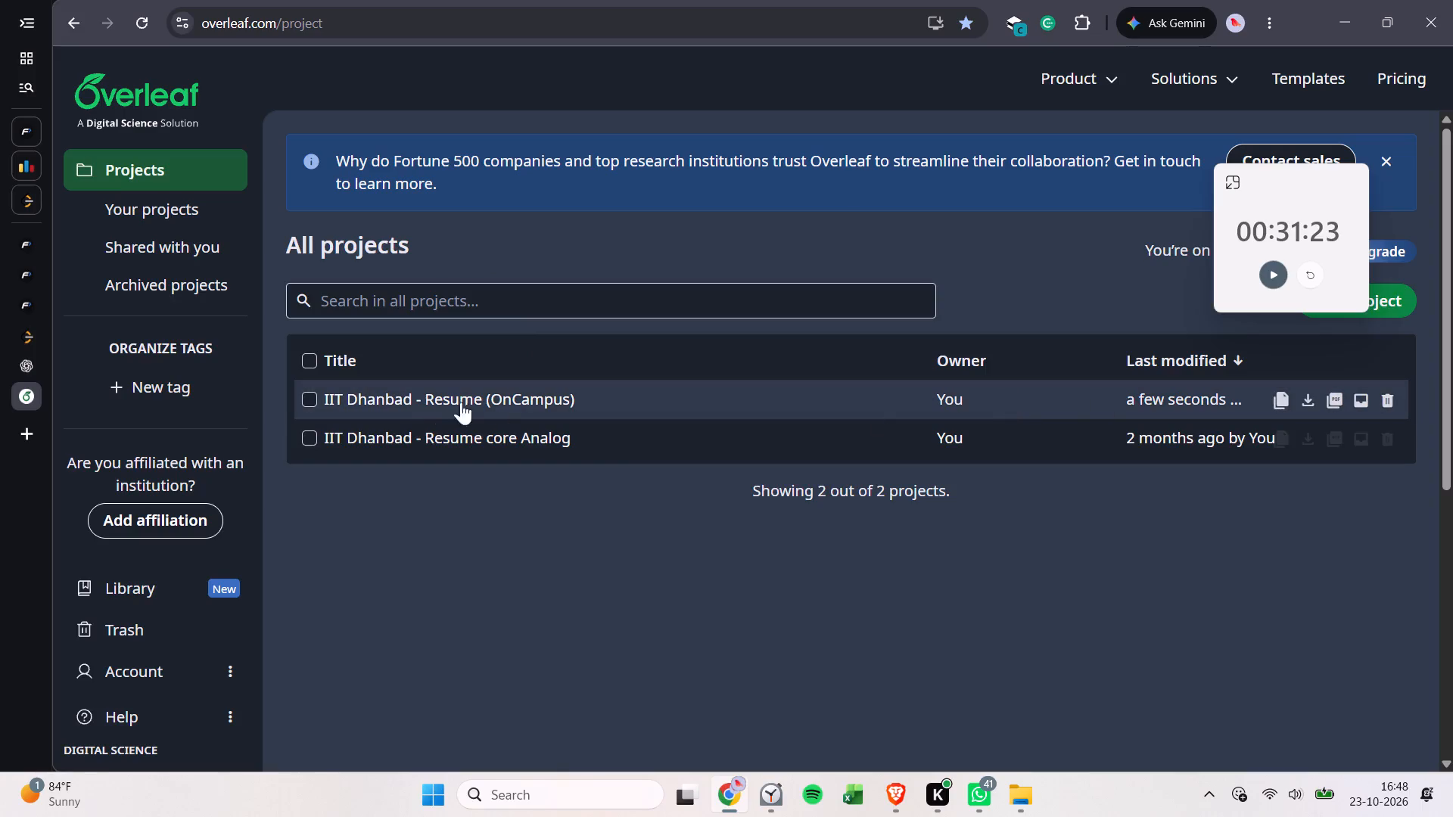
click(435, 403)
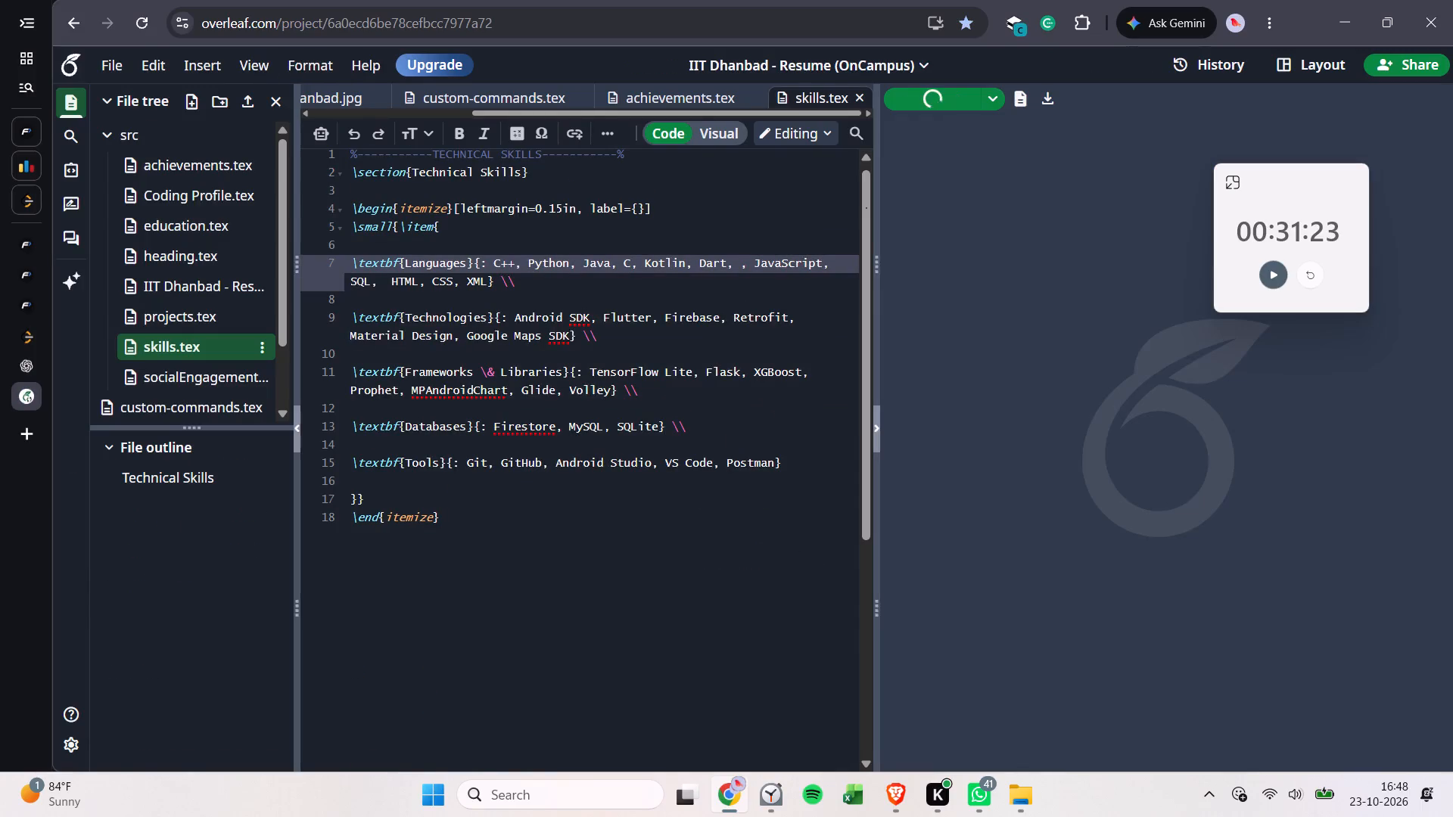
click(1048, 94)
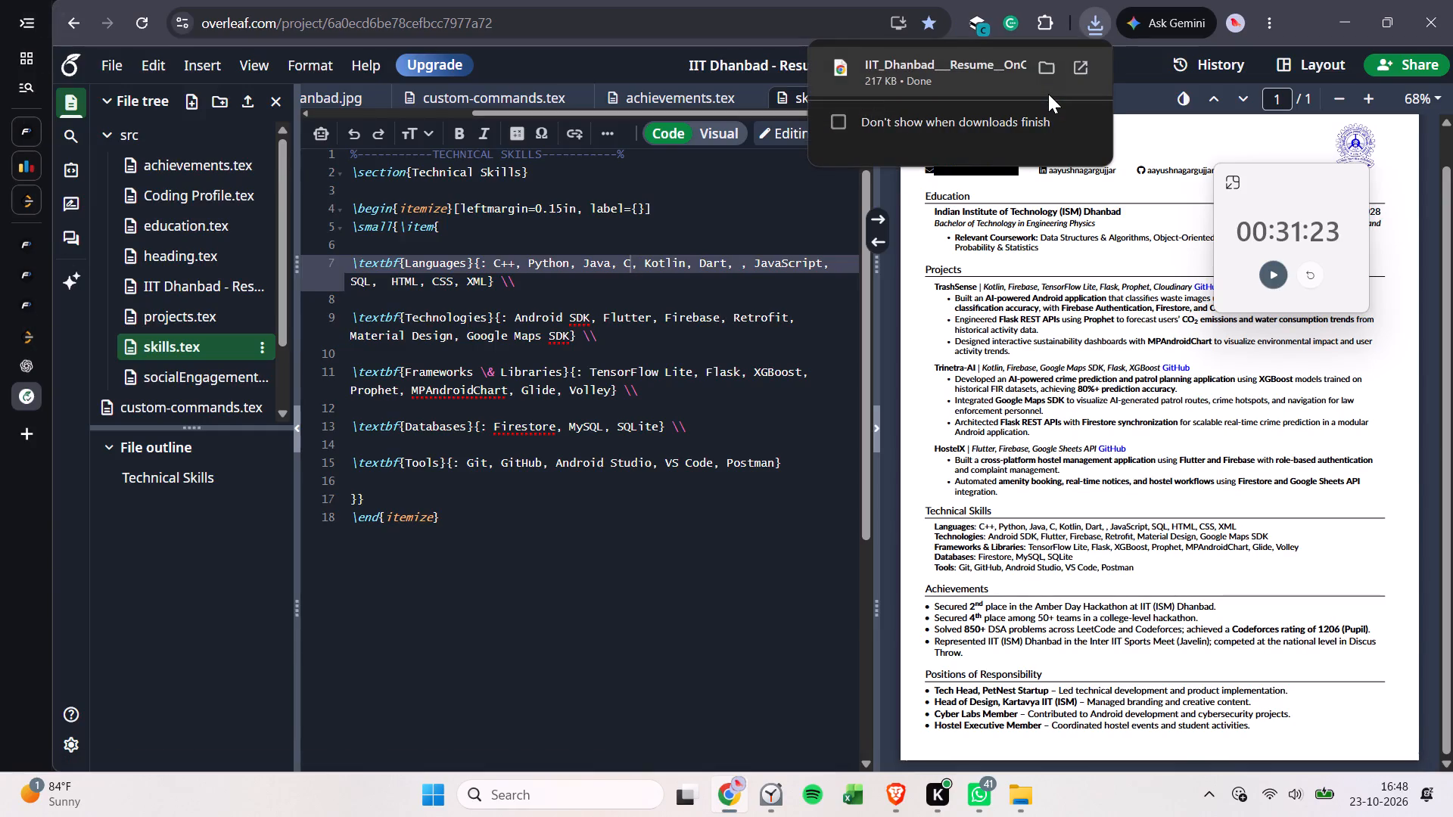
click(1016, 355)
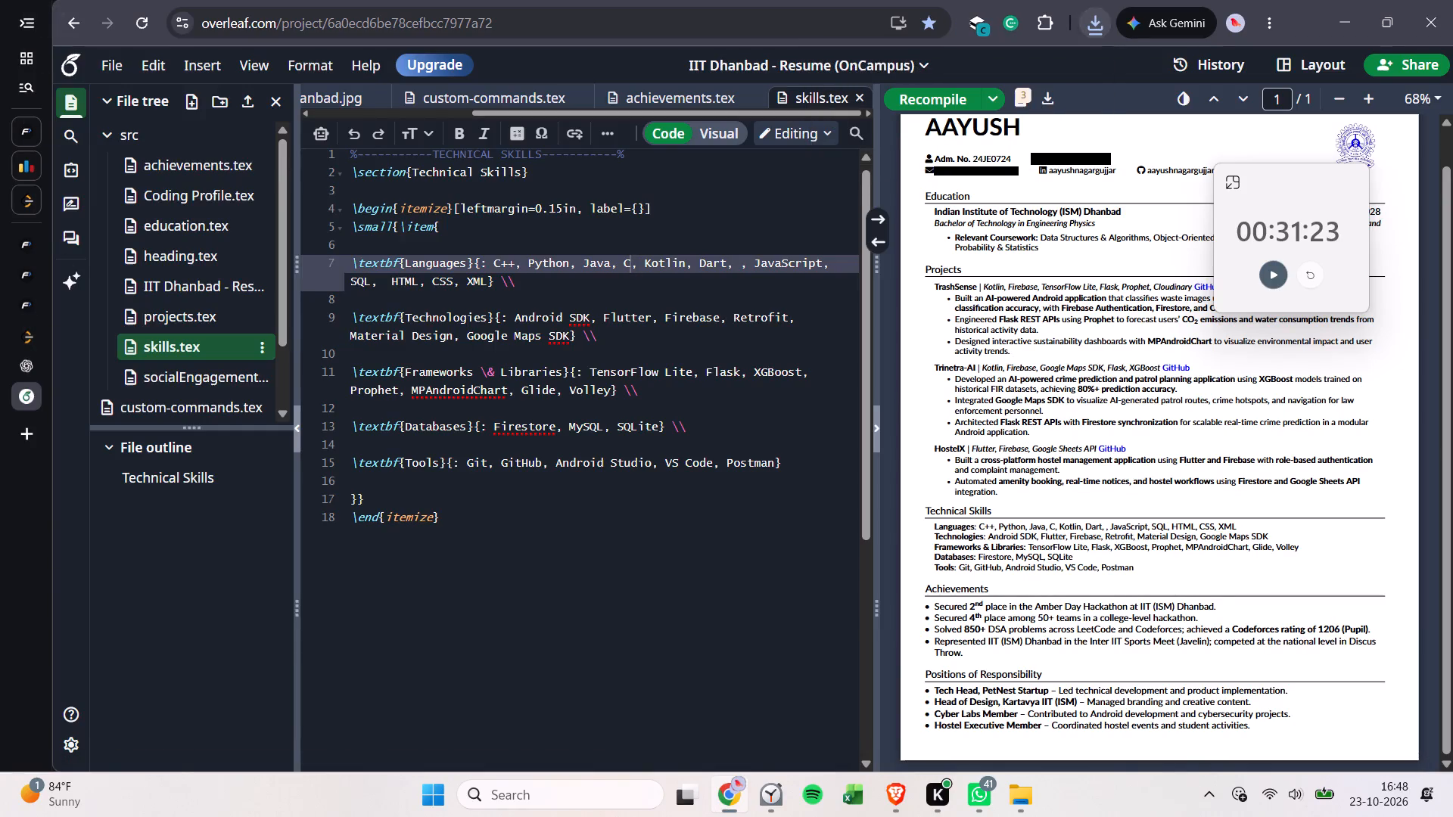
In education.tex, change the Bachelor of Technology field of study to Computer Science.
click(204, 219)
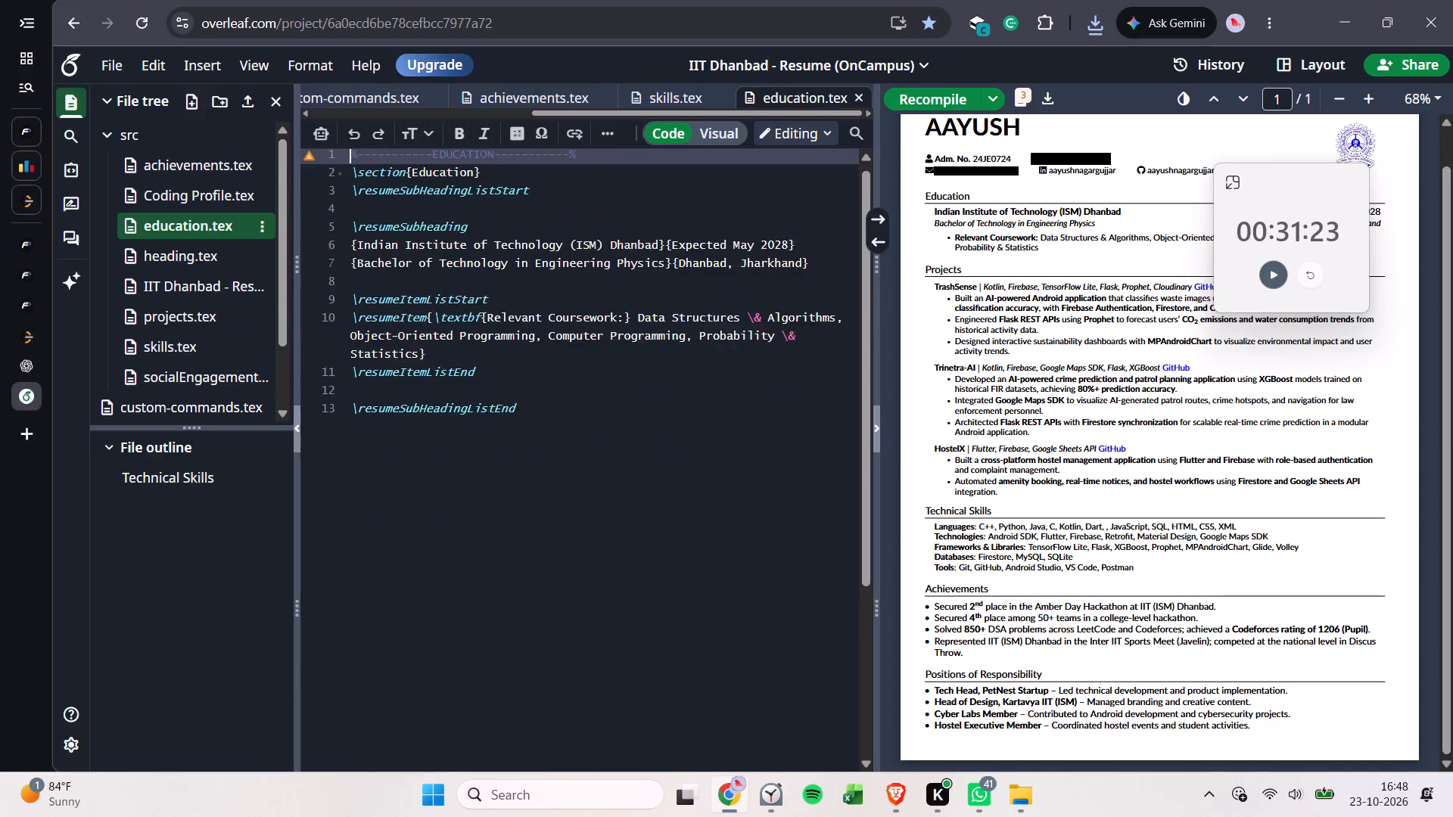
triple_click(638, 269)
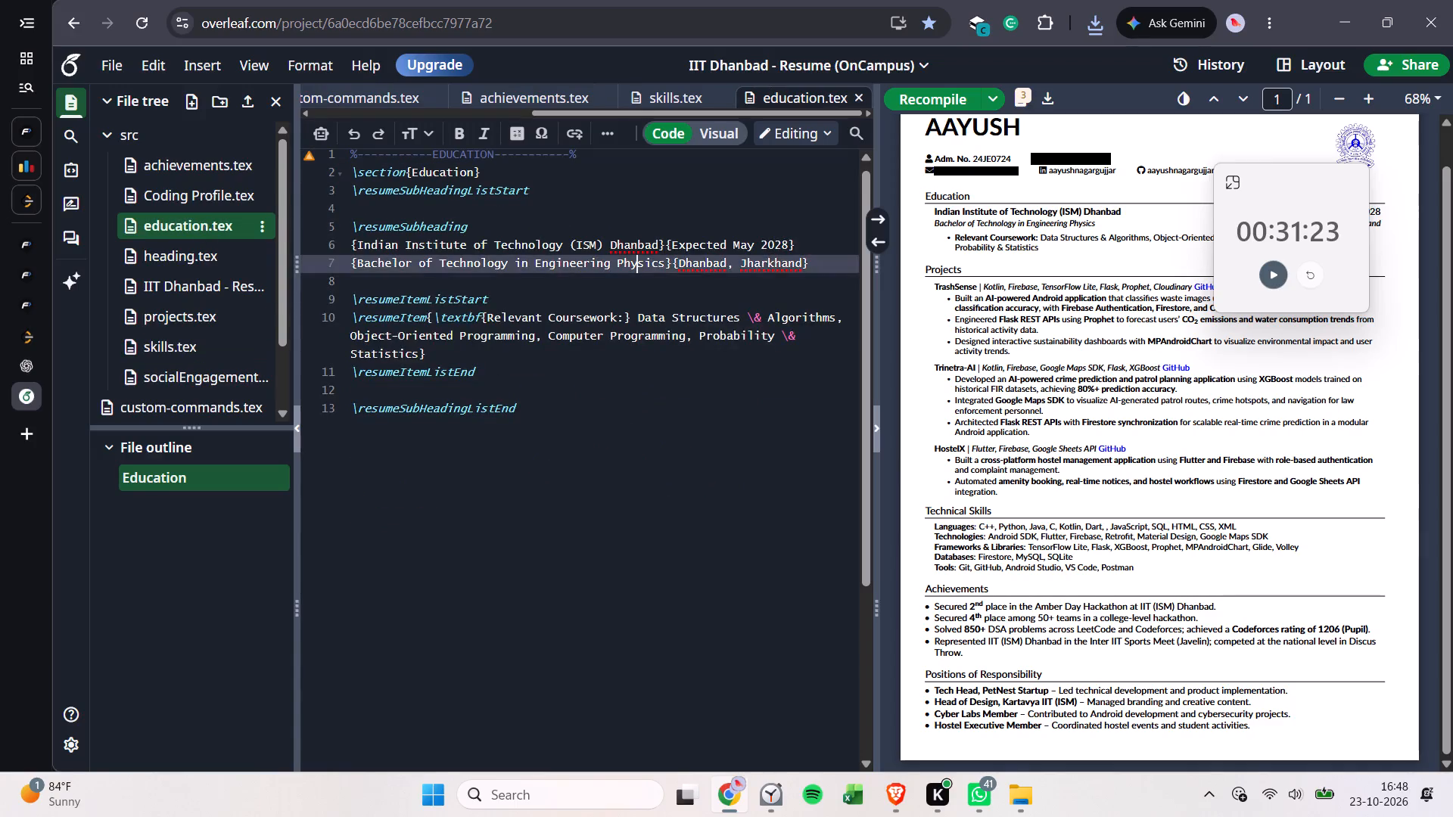
double_click(638, 269)
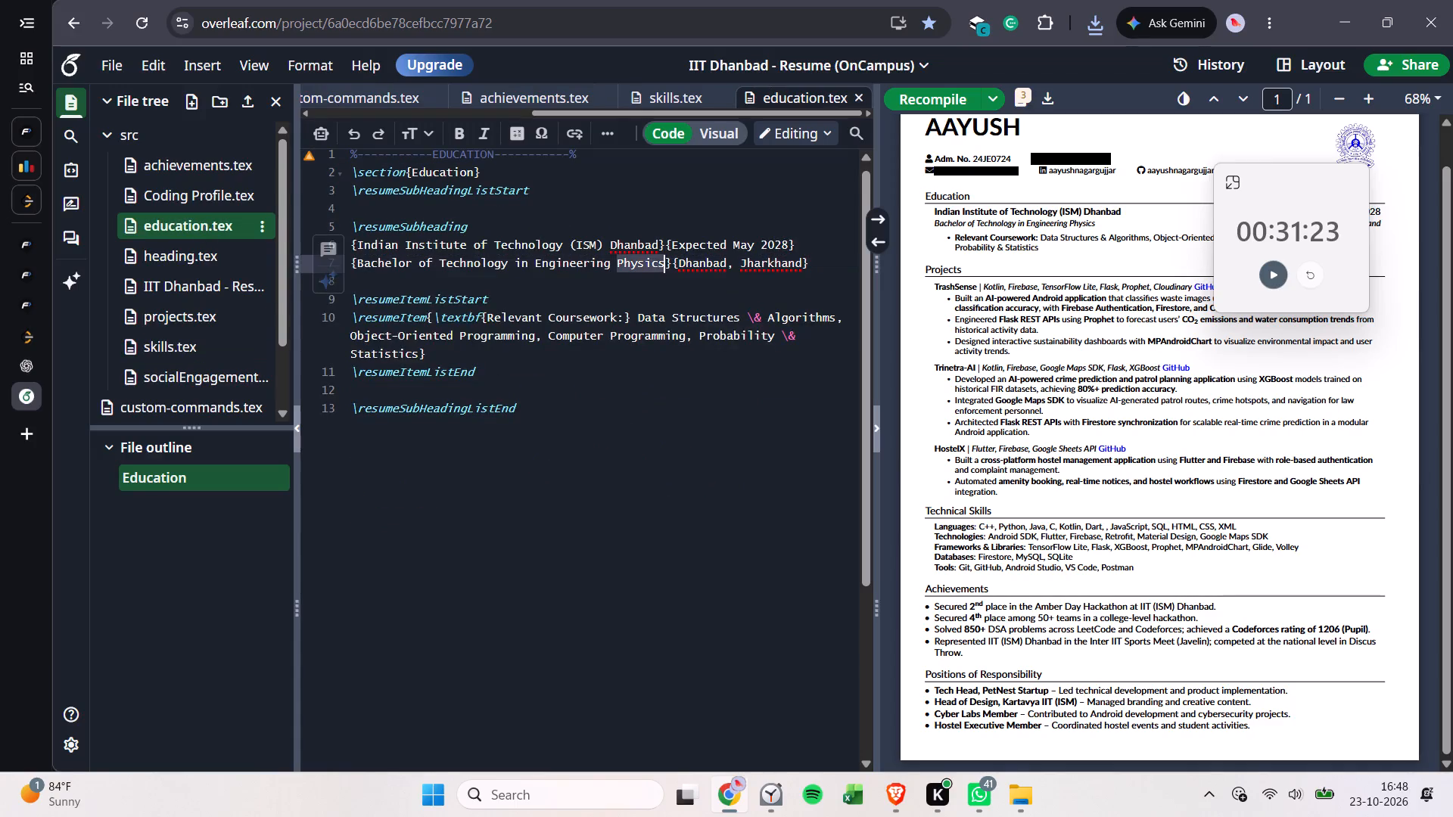
key(BackSpace)
key(BackSpace)
key(BackSpace)
key(BackSpace)
key(BackSpace)
key(BackSpace)
key(BackSpace)
key(BackSpace)
key(BackSpace)
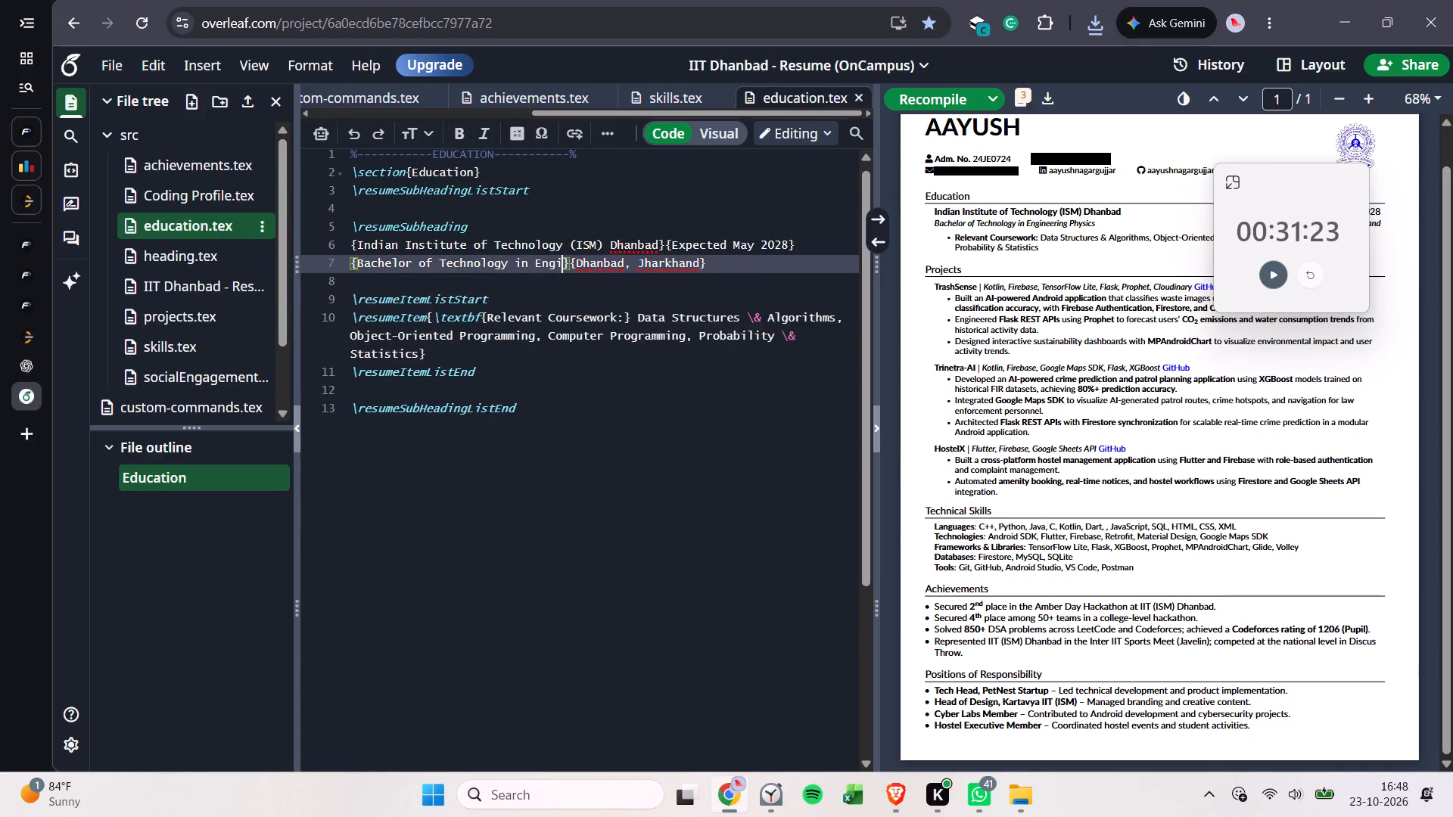
key(BackSpace)
key(BackSpace)
key(BackSpace)
key(BackSpace)
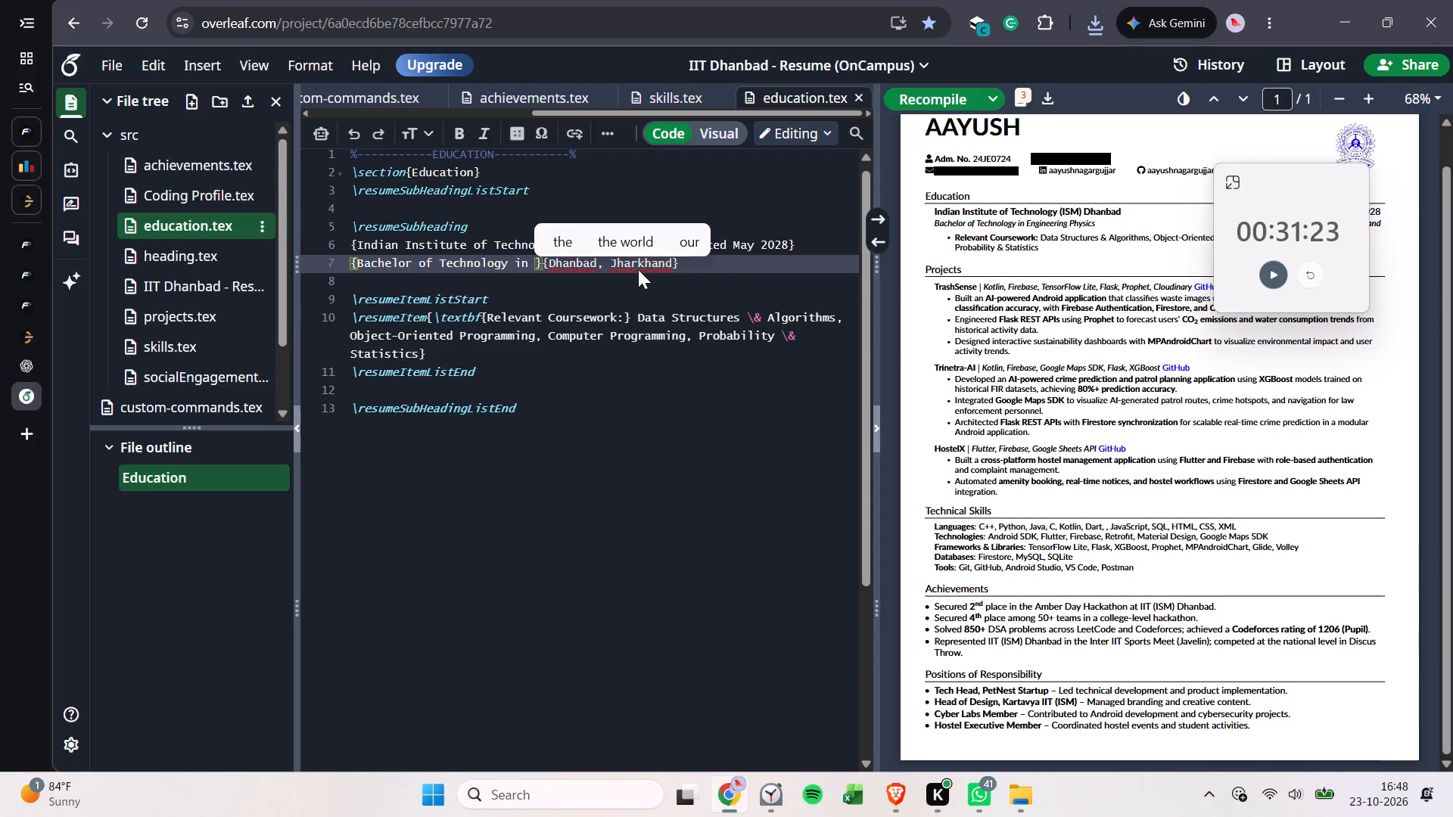
key(shift+c)
text(omputer)
key(space)
text(scir)
key(BackSpace)
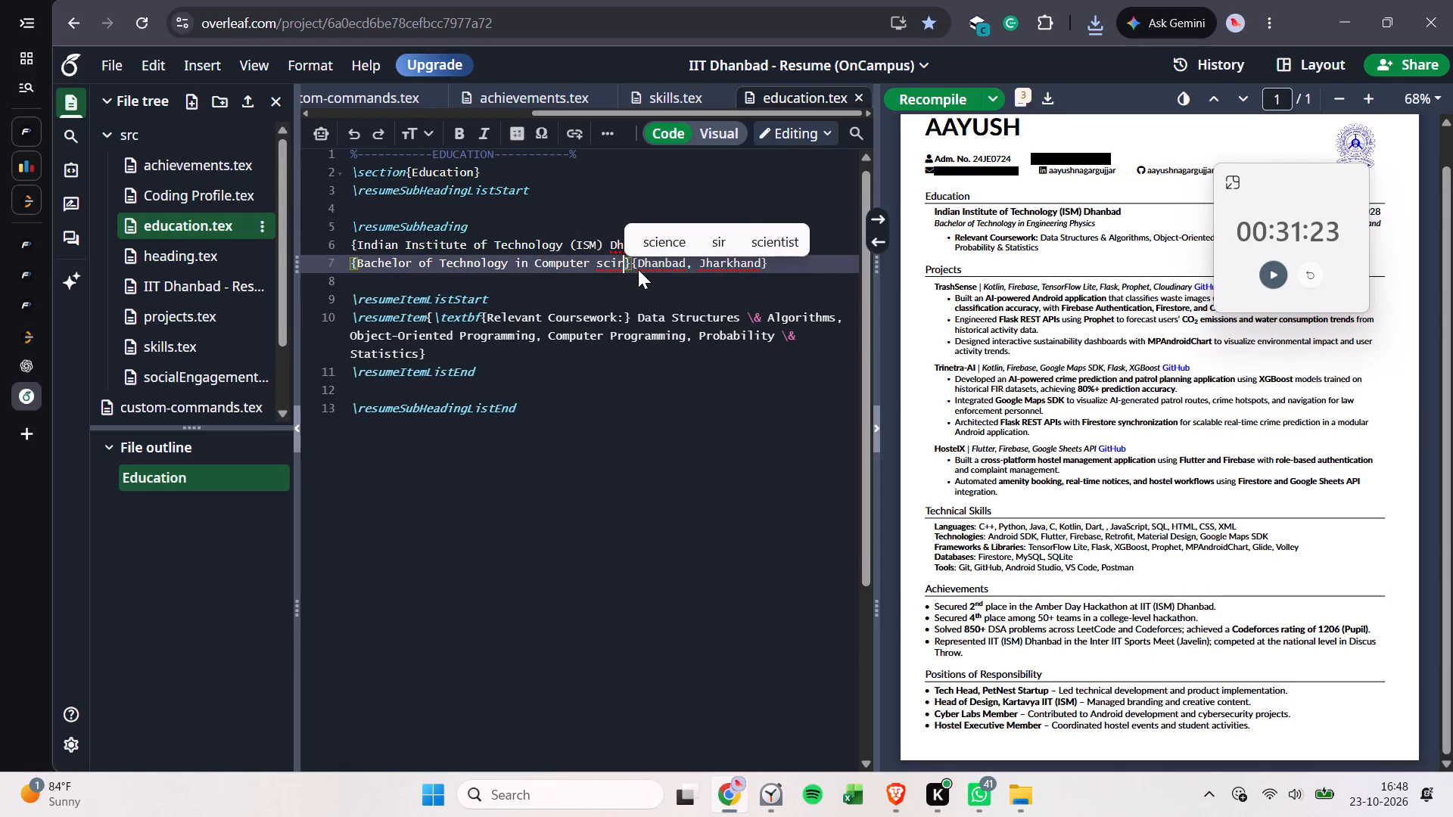
text(ence)
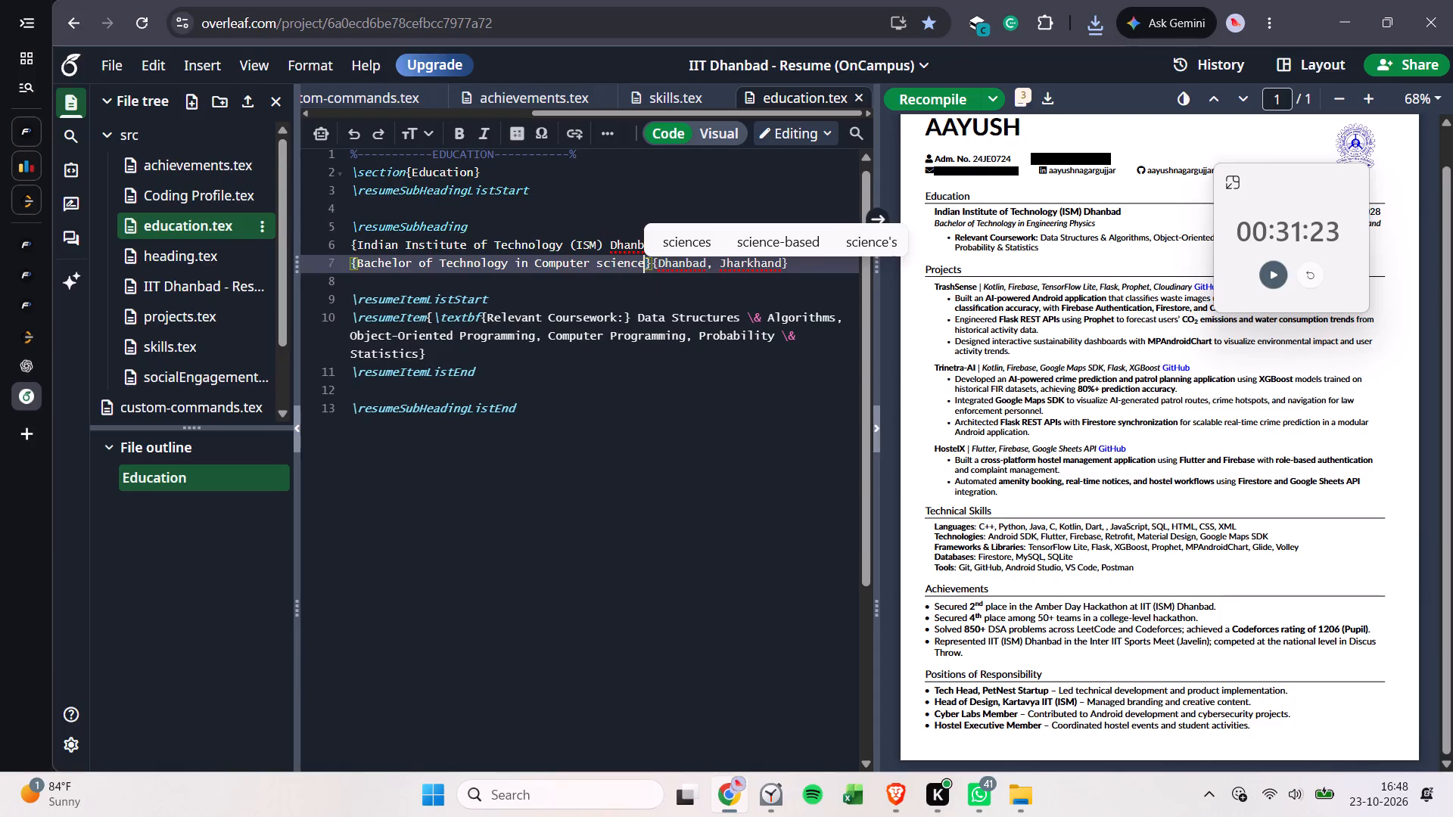
click(607, 265)
key(BackSpace)
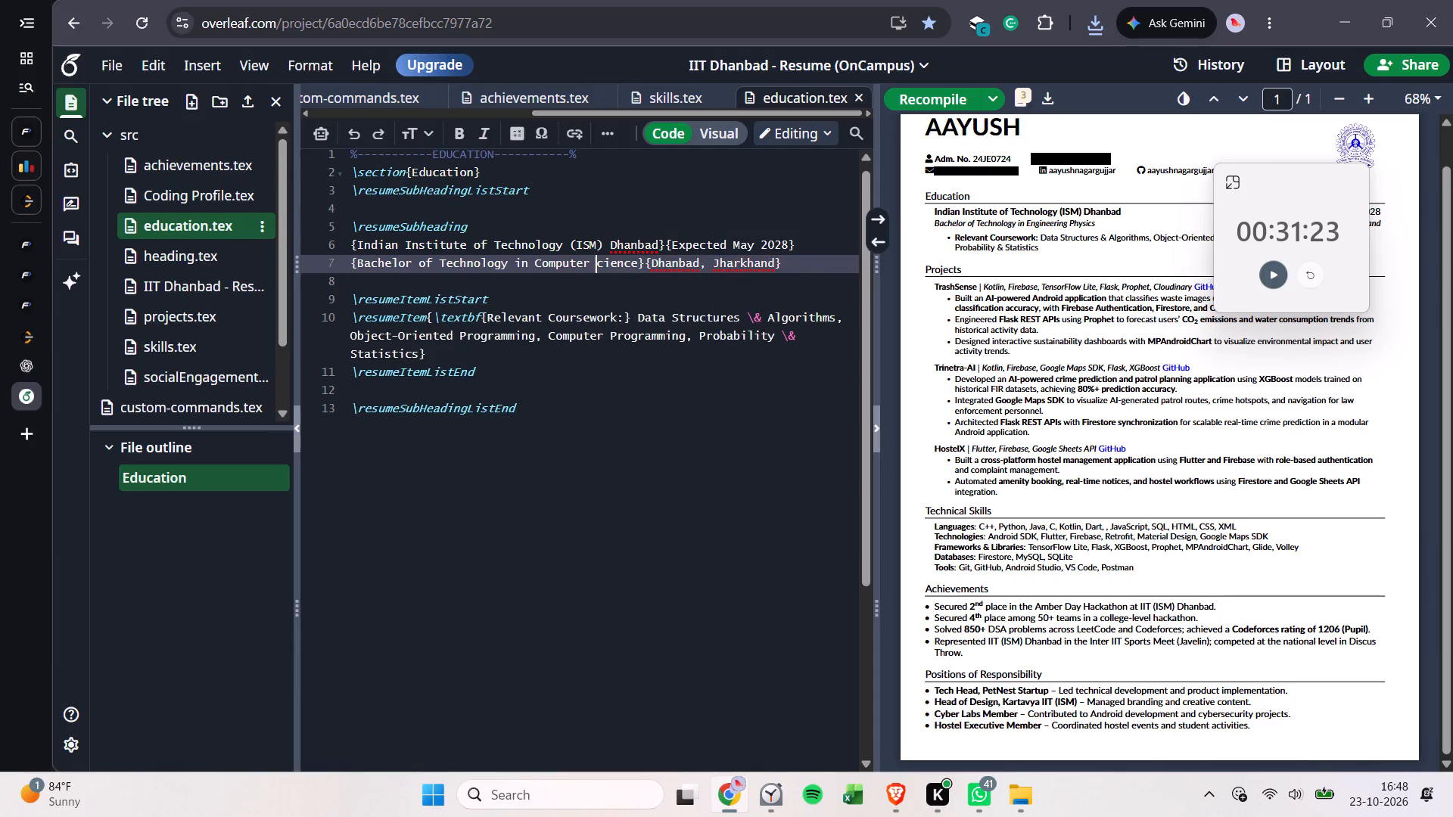
key(shift+s)
click(715, 384)
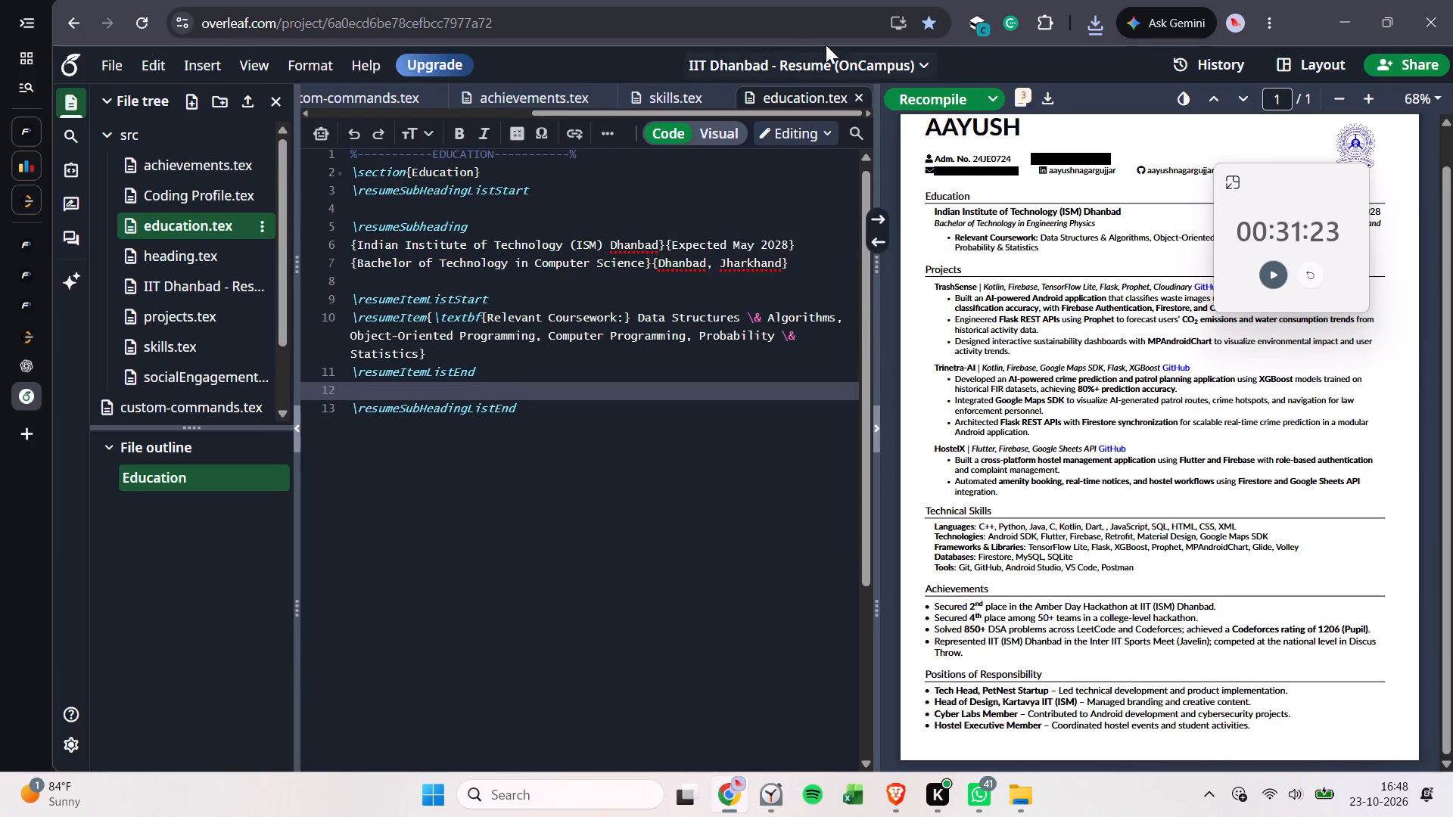
Recompile the resume and move the floating timer away from the Education section of the PDF preview.
click(913, 101)
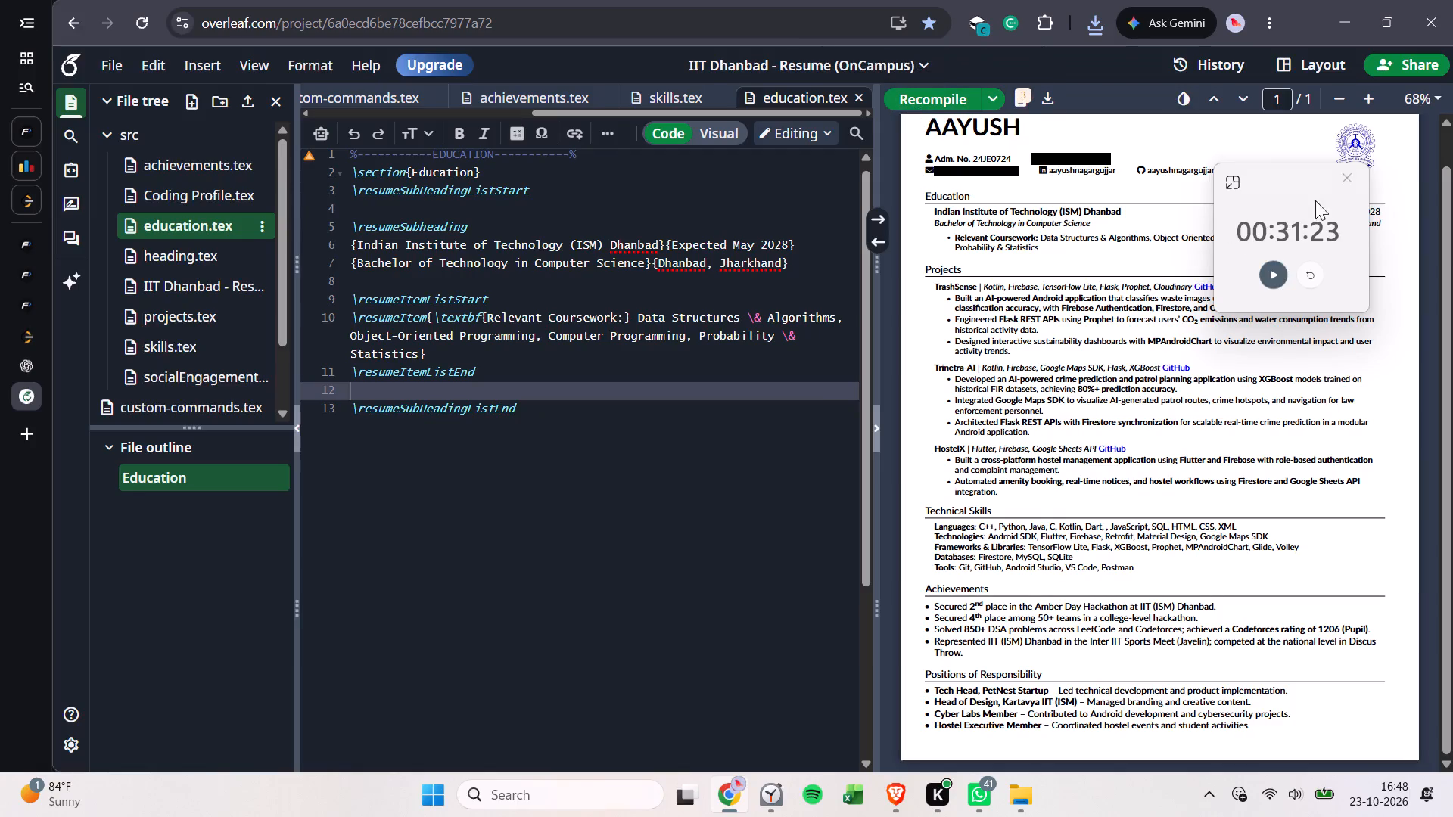
drag(1294, 191, 1452, 301)
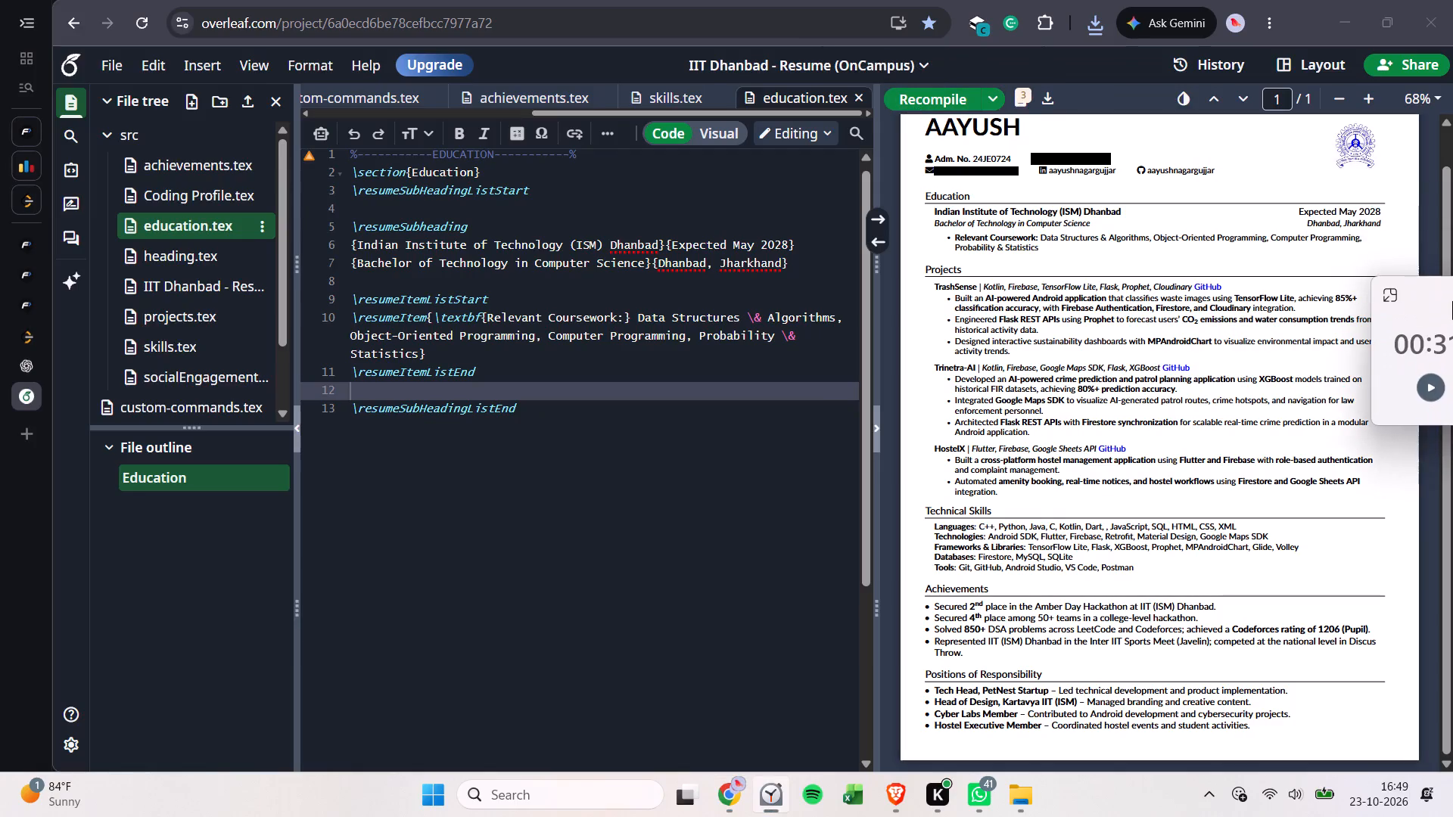
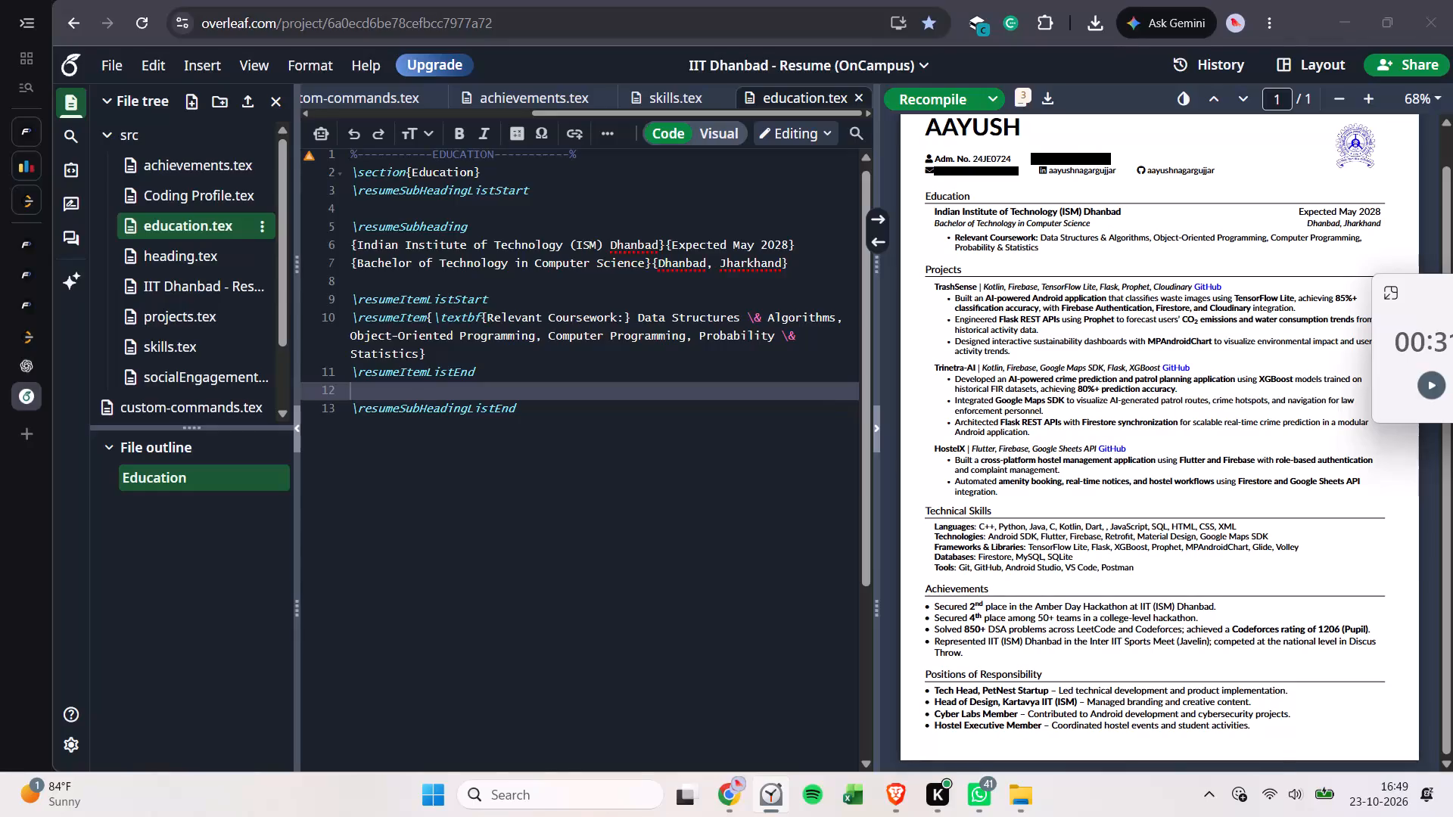
In education.tex, add (CGPA-8.1/10) directly after Computer Science in the Bachelor of Technology line.
click(648, 269)
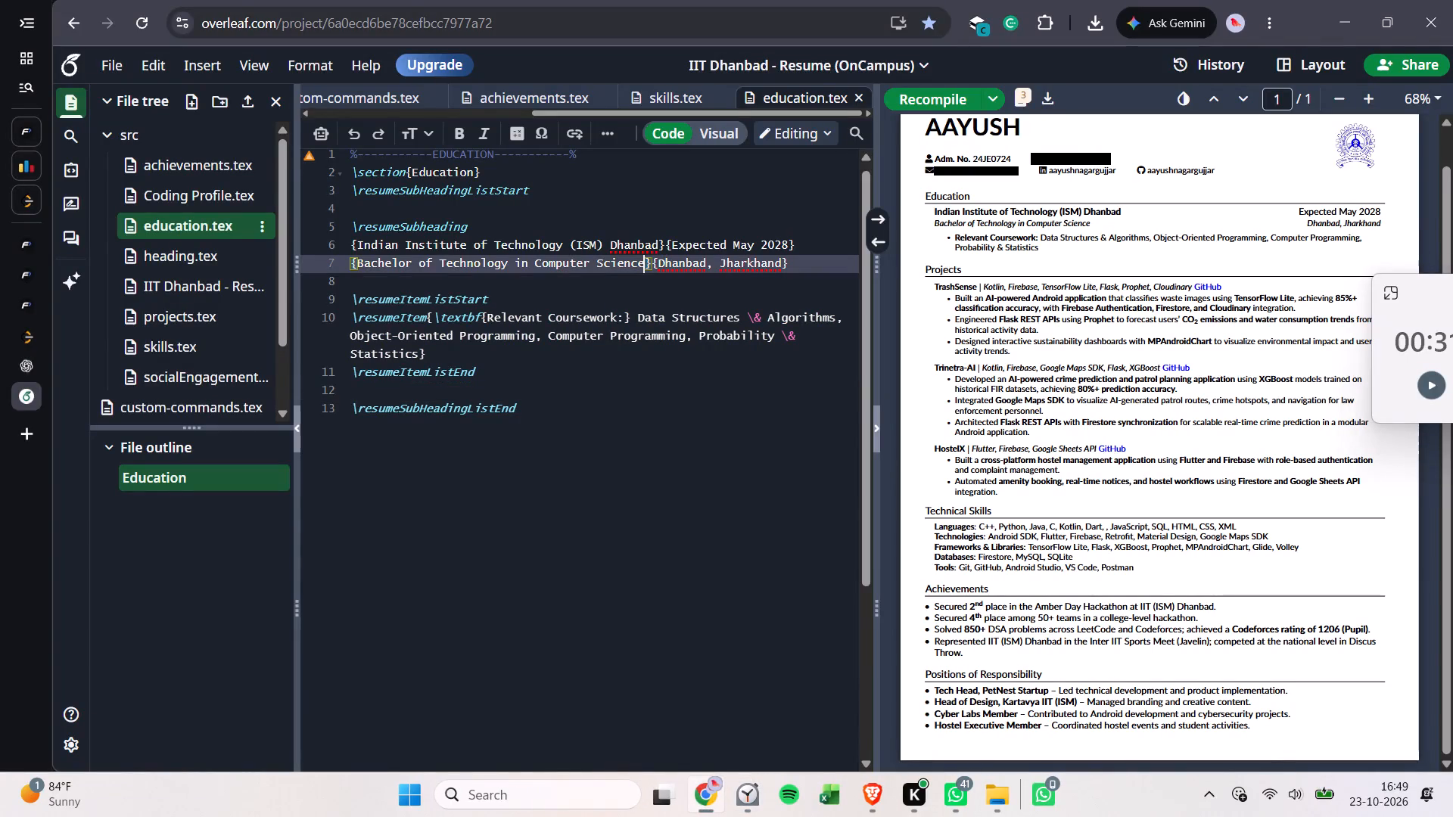
key(shift+parenleft)
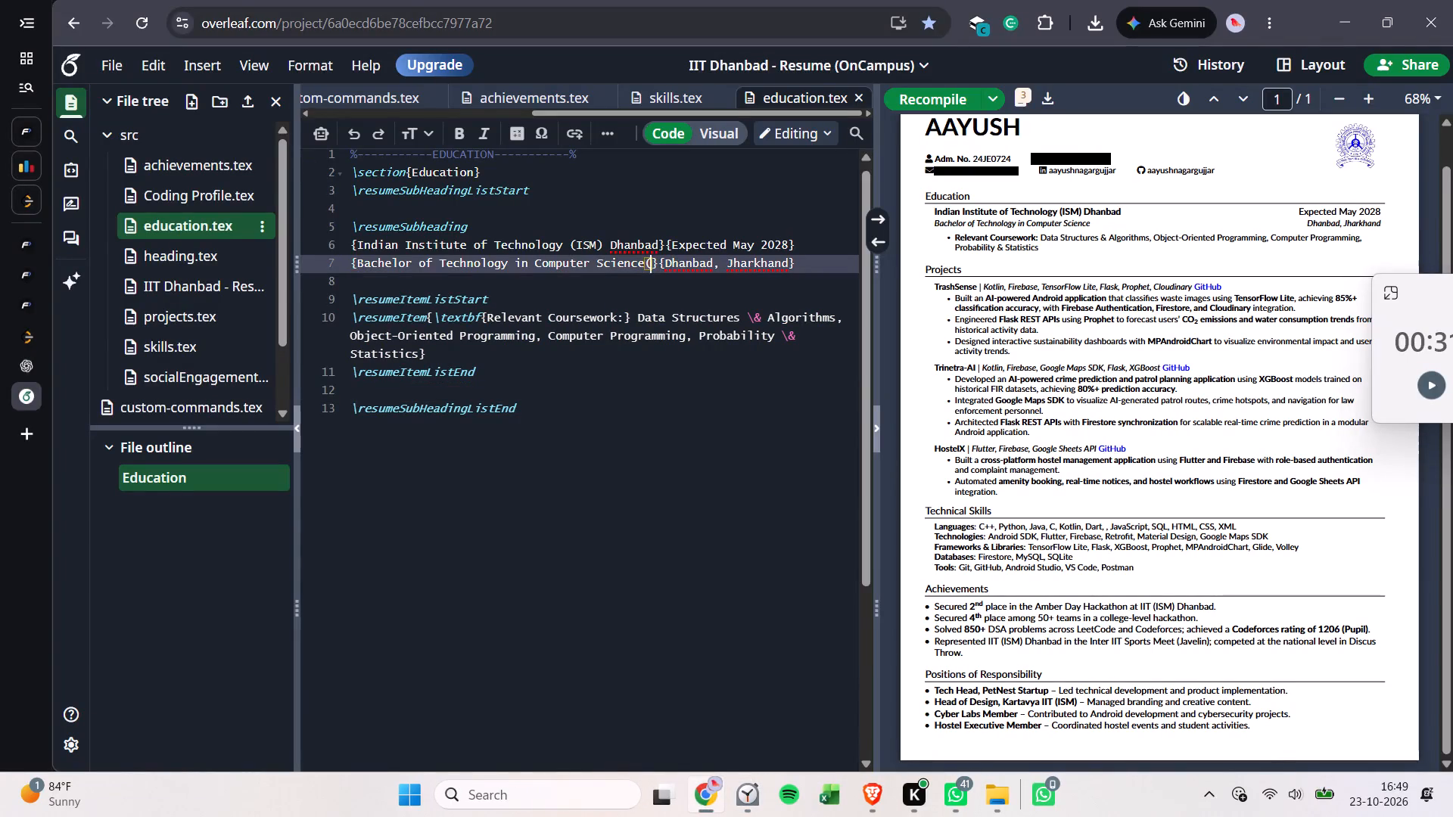
key(shift+parenright)
key(Left)
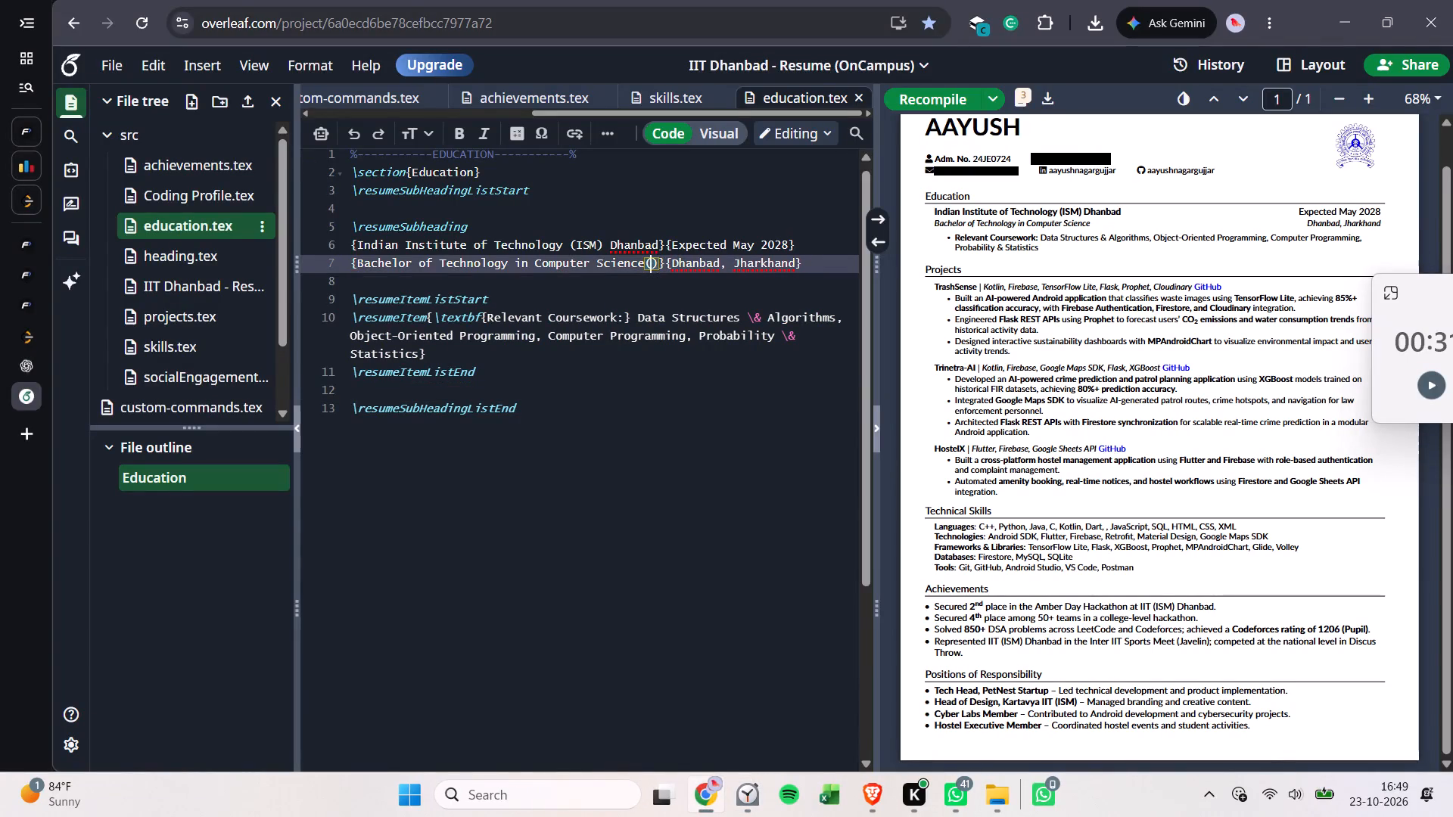
text(CG)
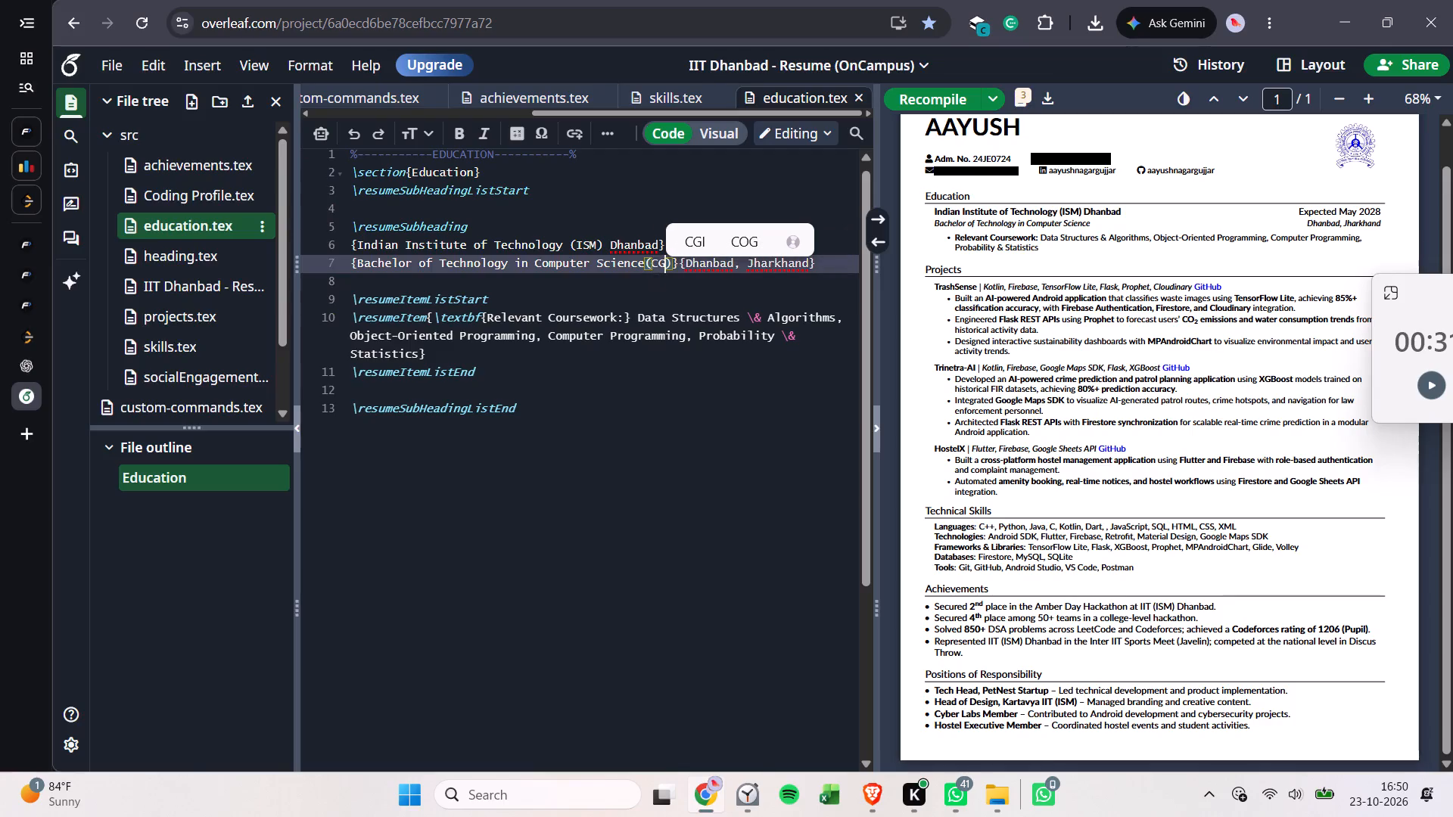
text(PA)
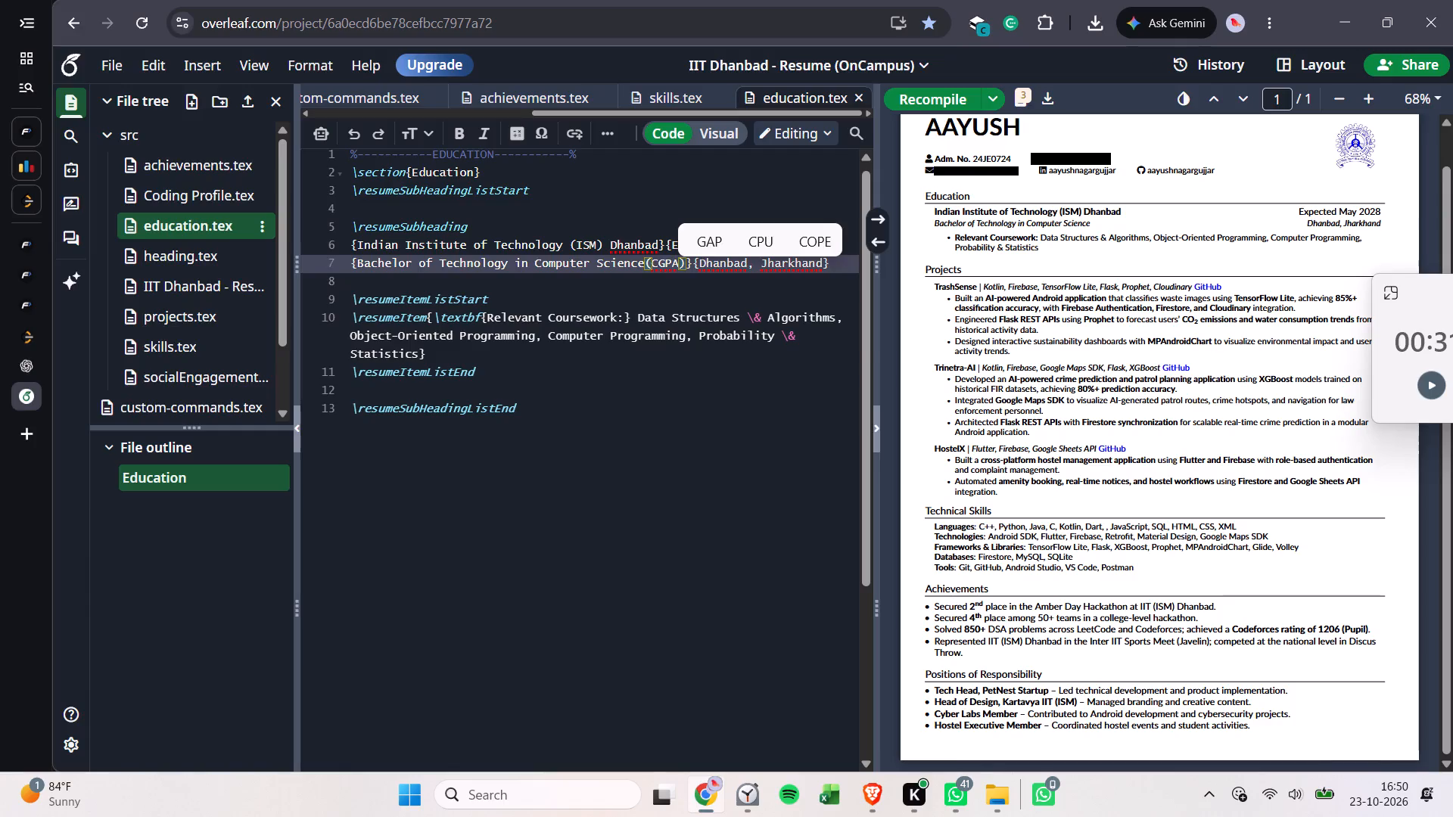
key(minus)
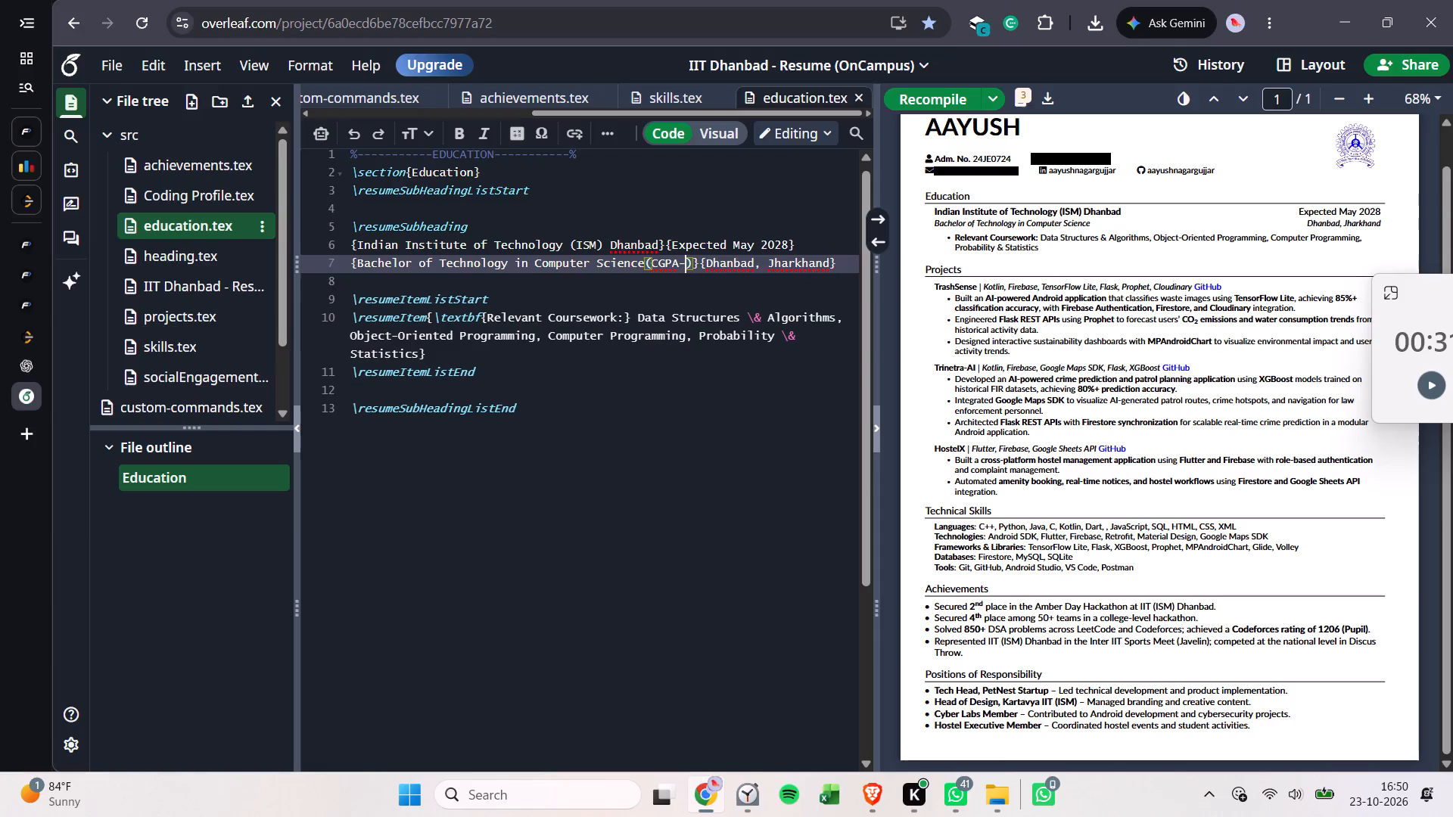
text(8.1)
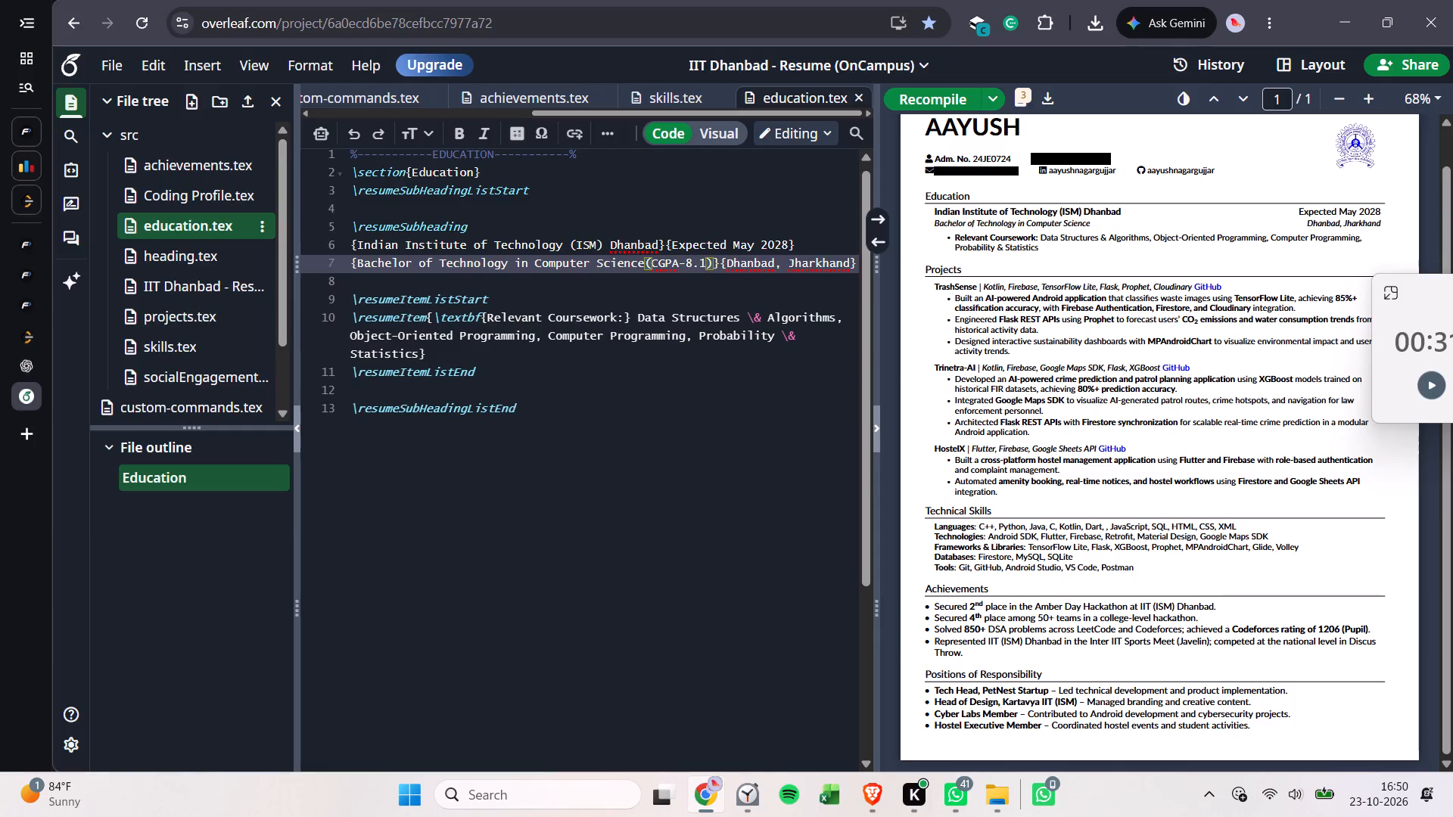
text(/10)
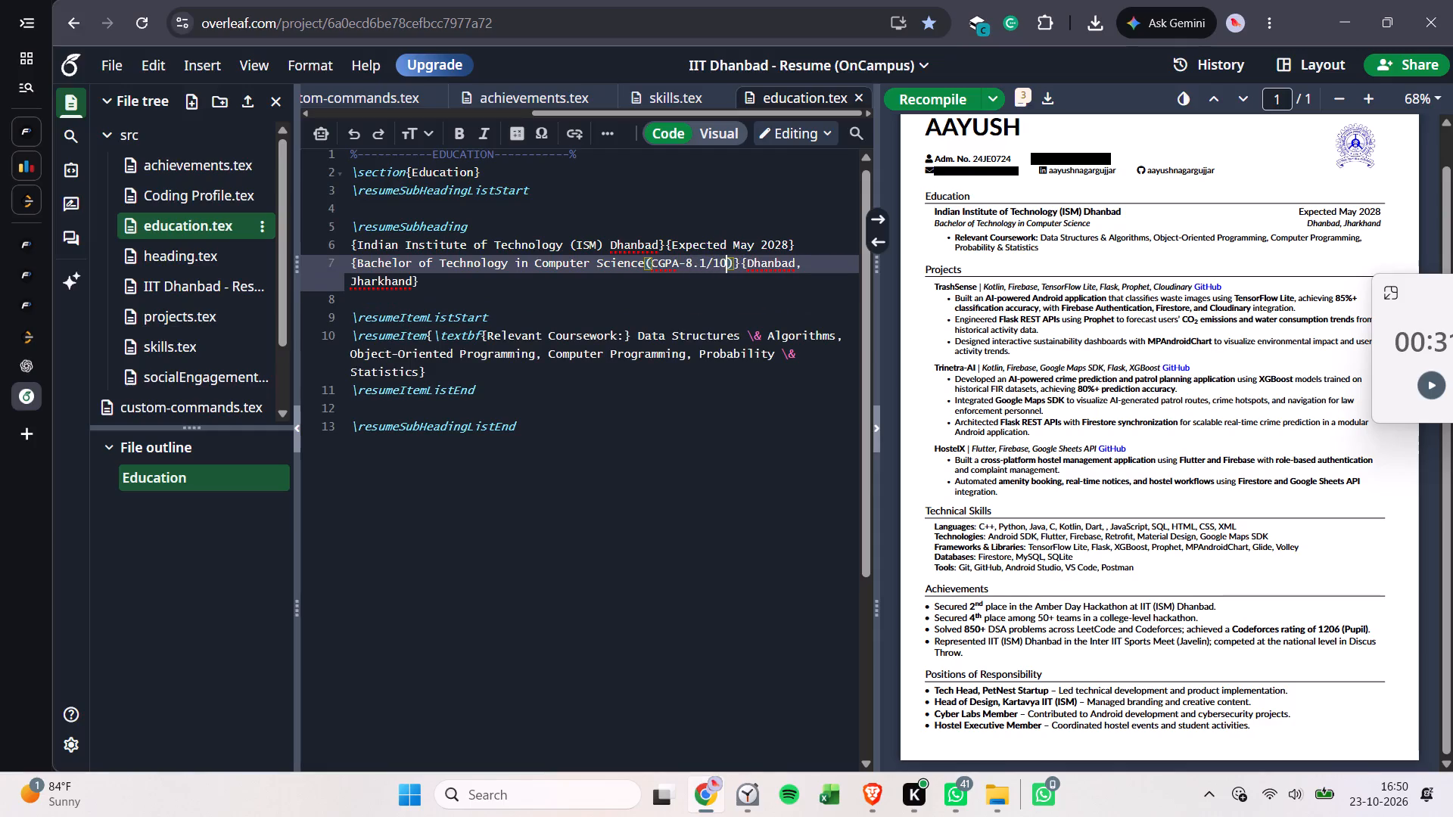
Recompile the resume with the edited Bachelor of Technology line and download the compiled PDF.
click(755, 291)
click(936, 101)
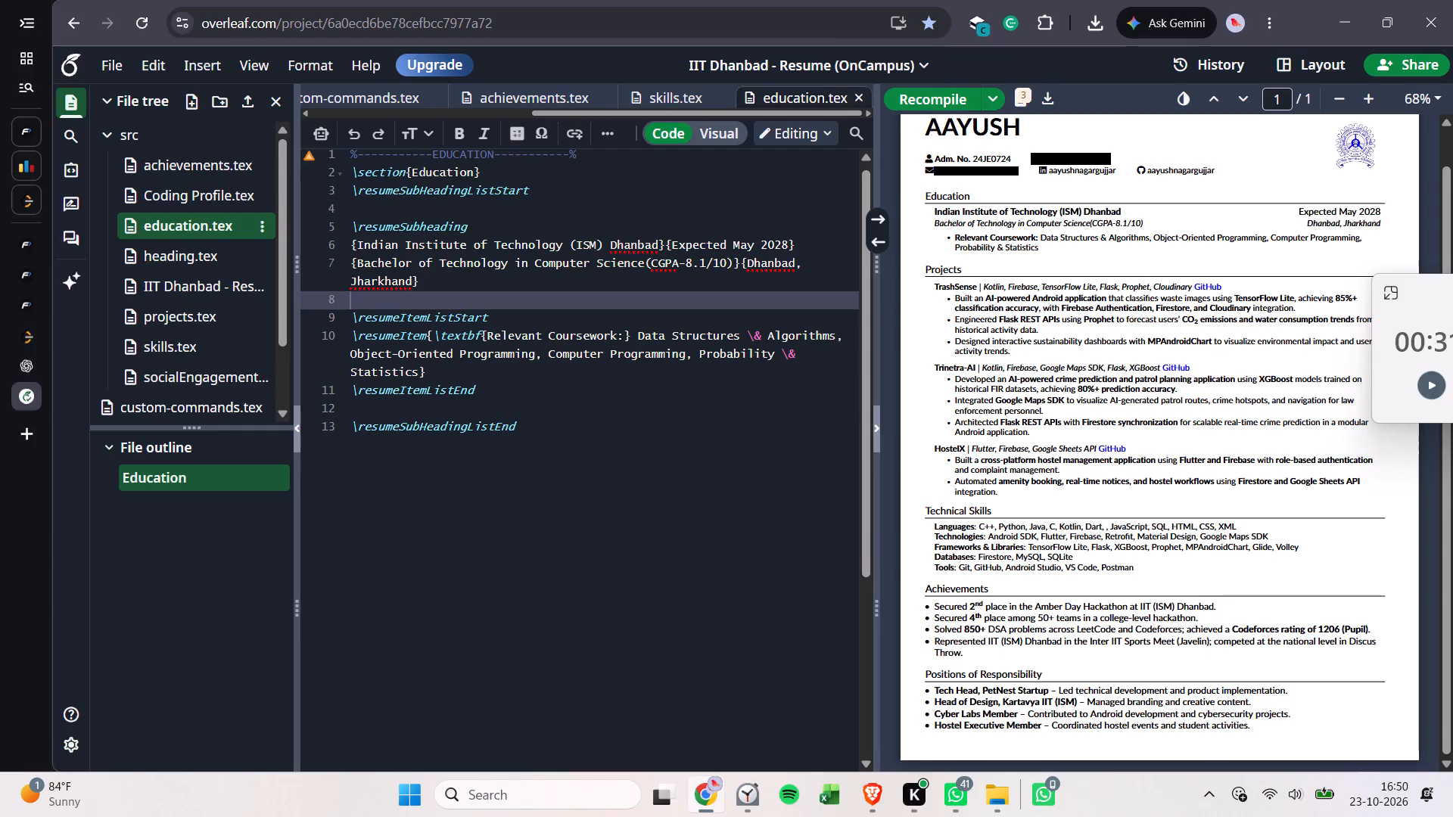
click(982, 364)
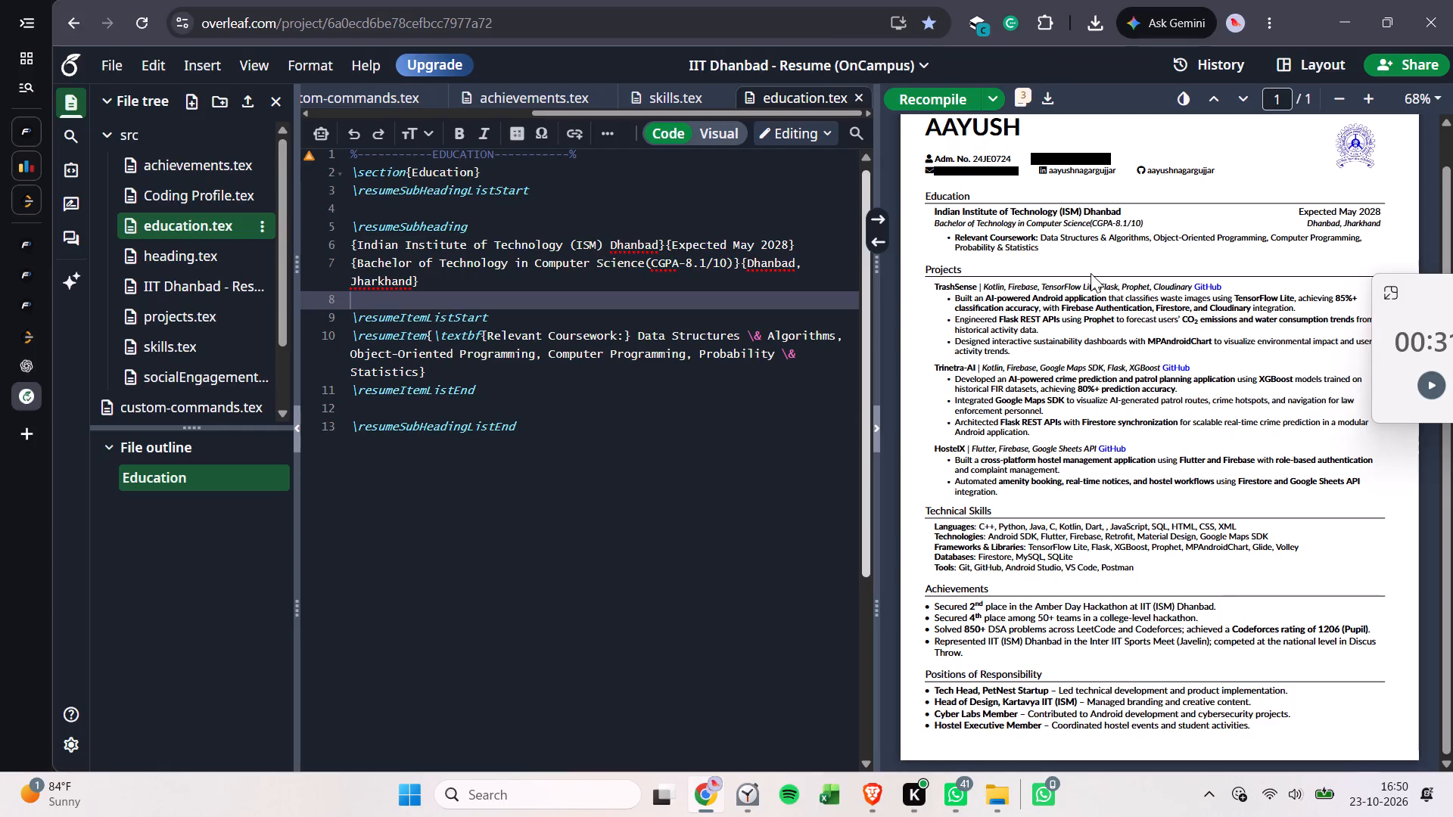
click(1041, 94)
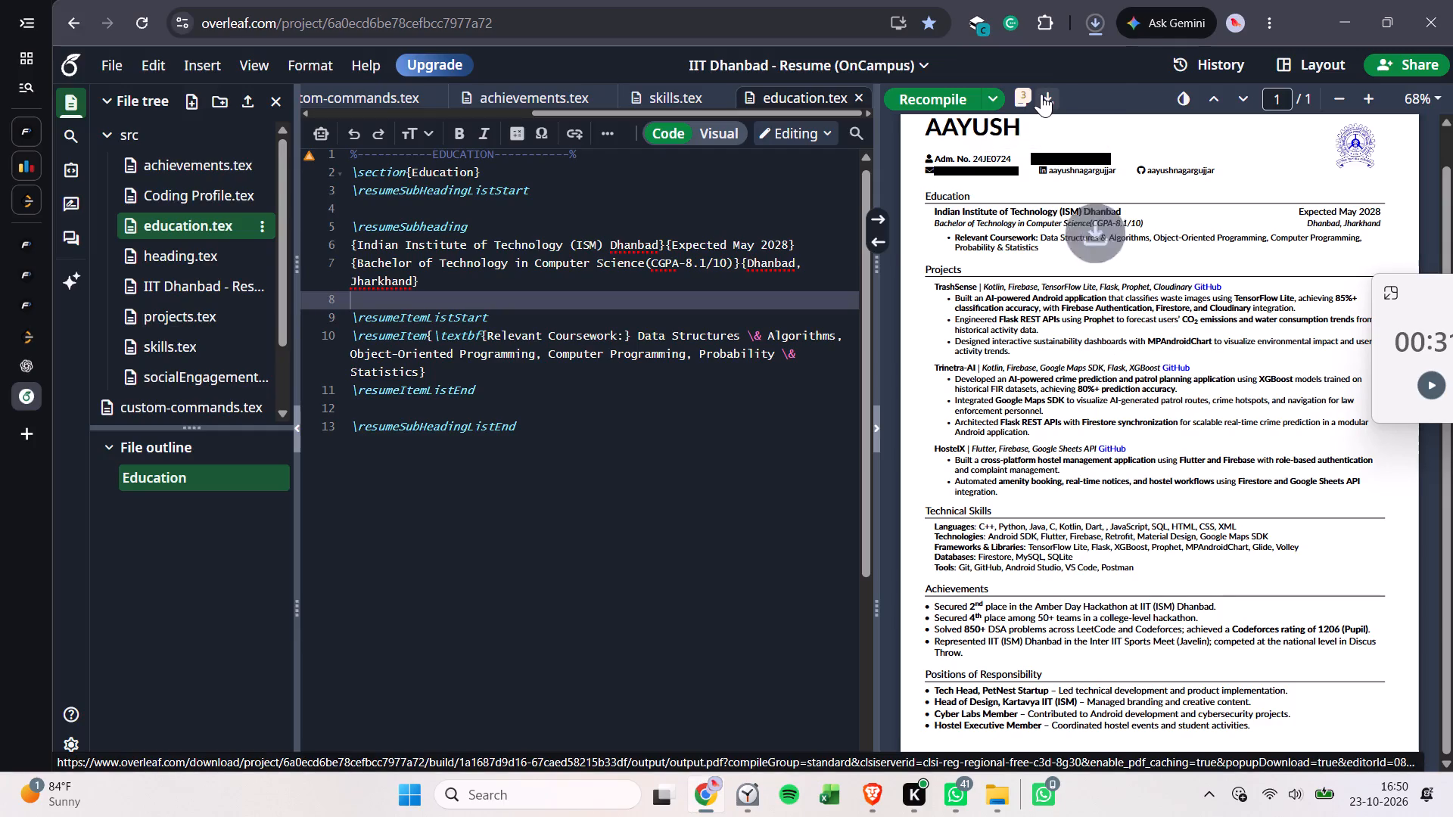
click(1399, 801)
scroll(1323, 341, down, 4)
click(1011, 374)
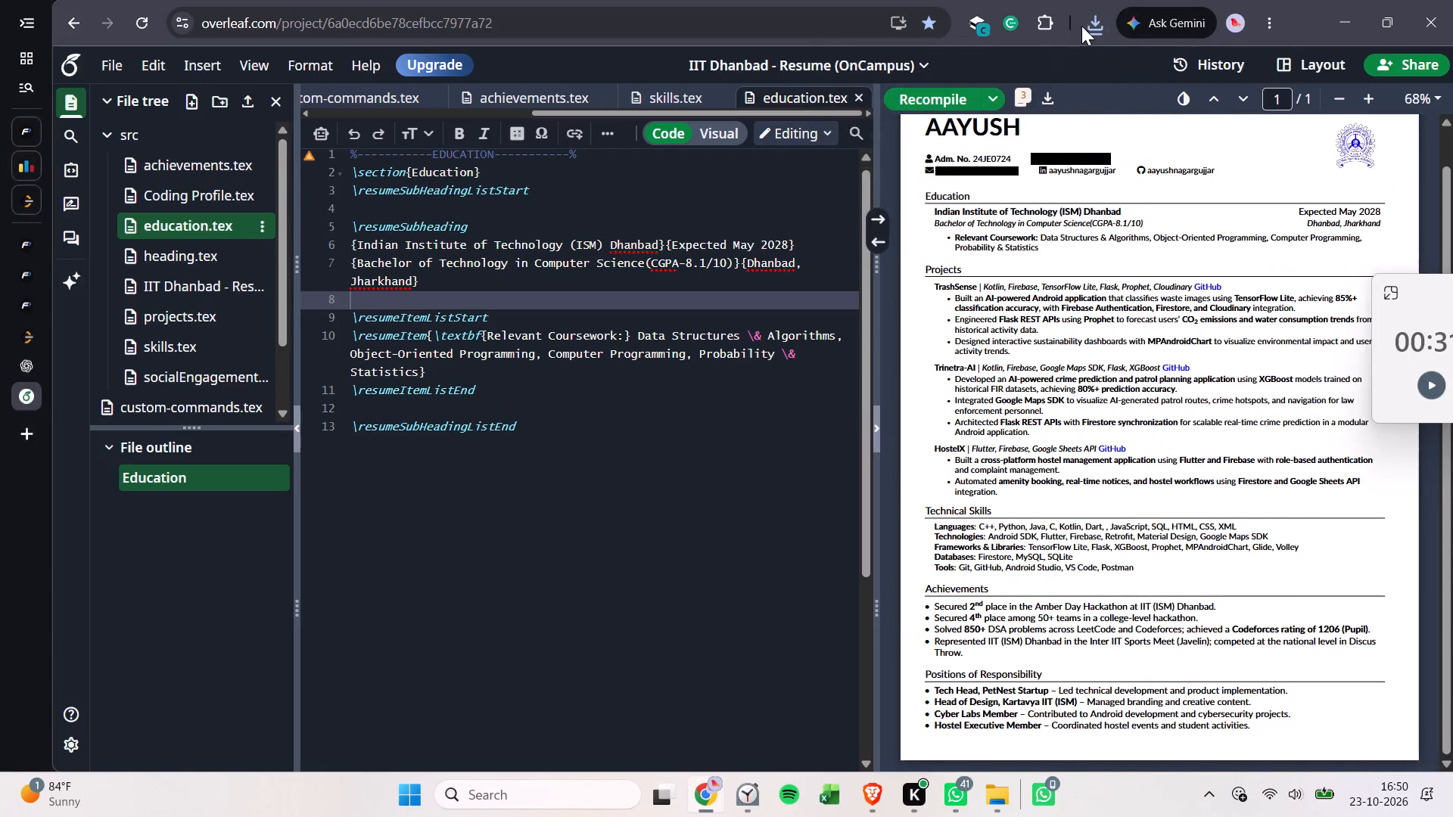
Locate the newly downloaded PDF, switching to File Explorer, and select IIT_Dhanbad___Resume__OnCampus_ (1) in the Downloads folder.
click(1082, 23)
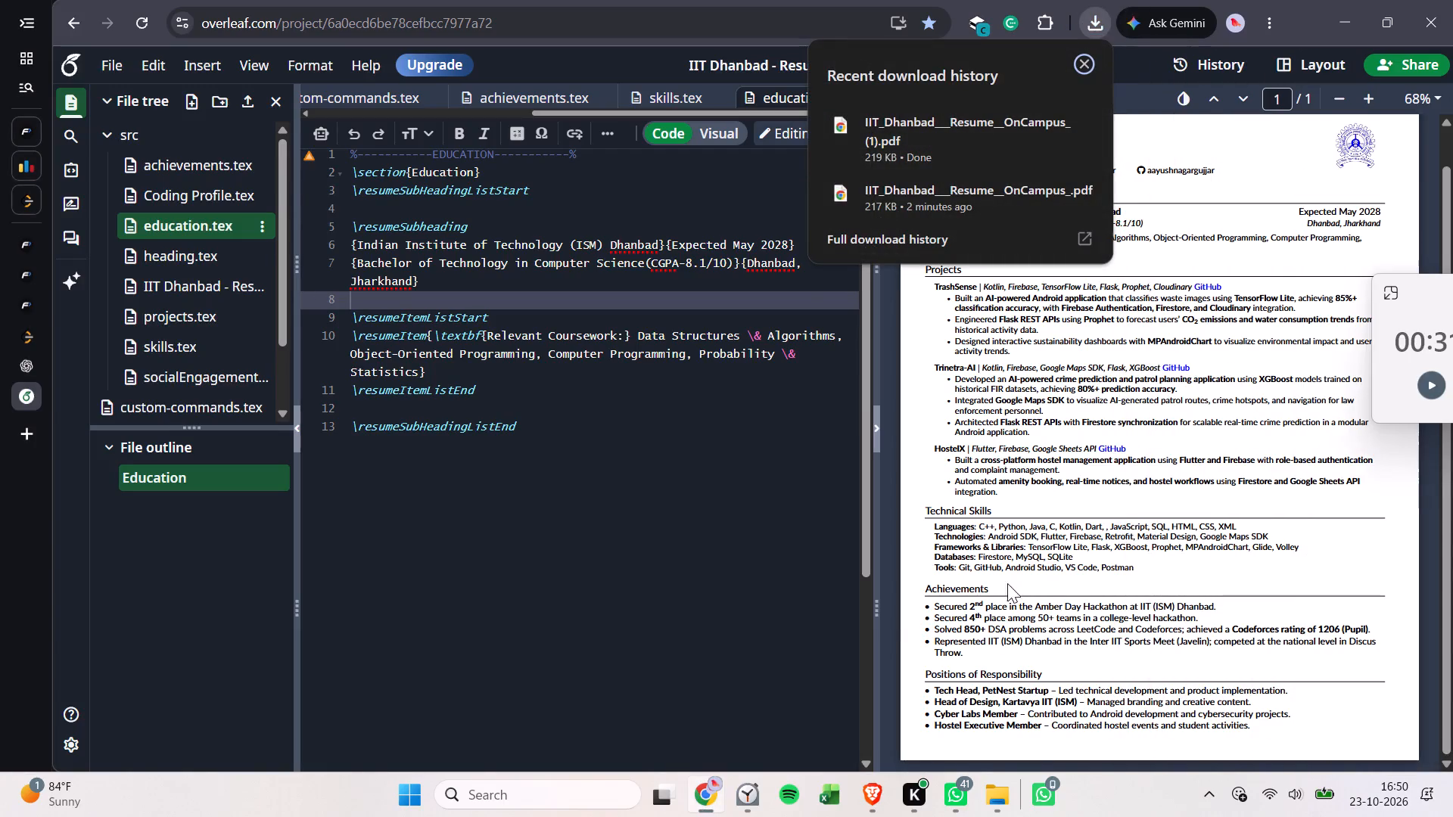
click(1003, 682)
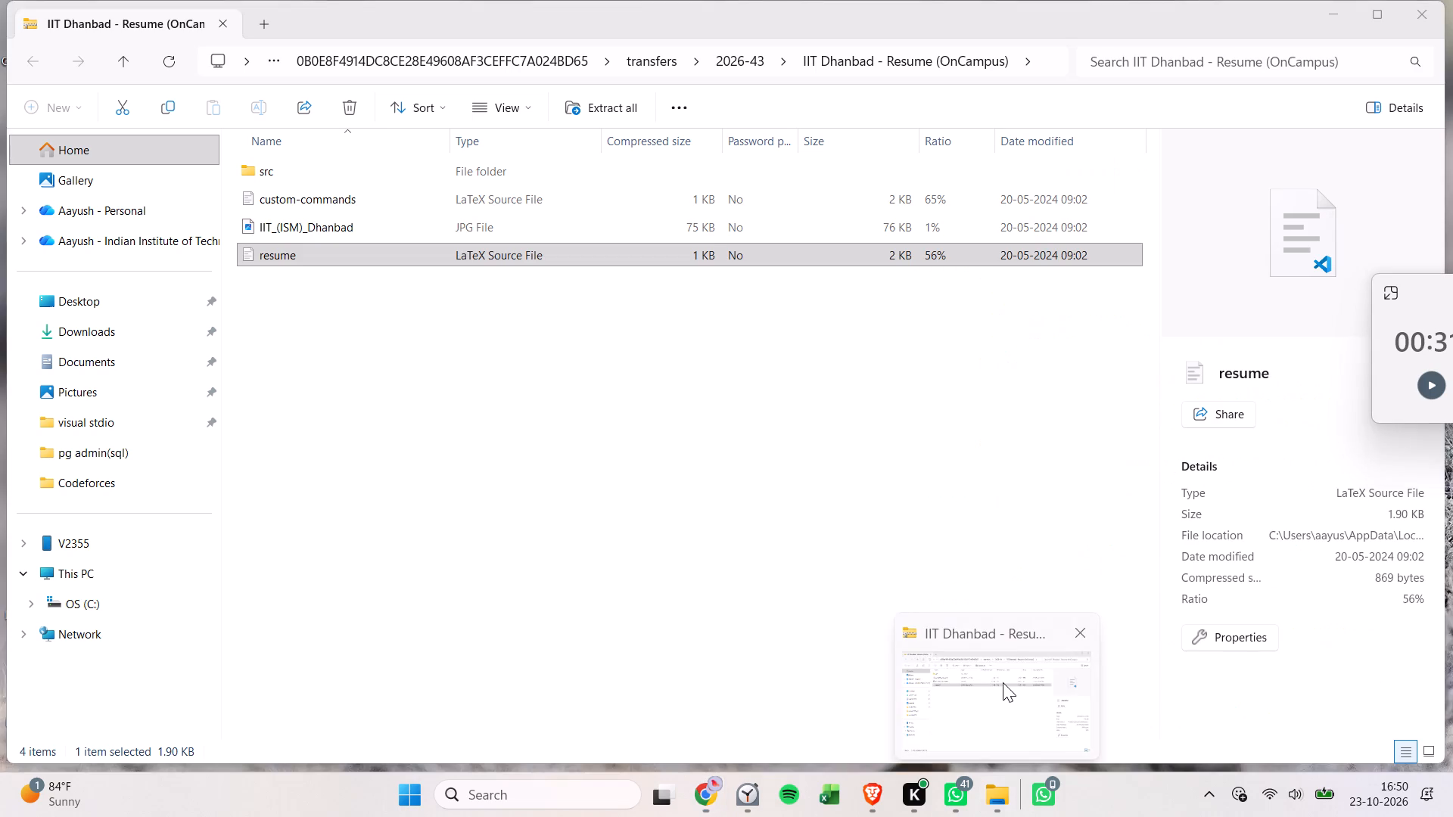
click(104, 340)
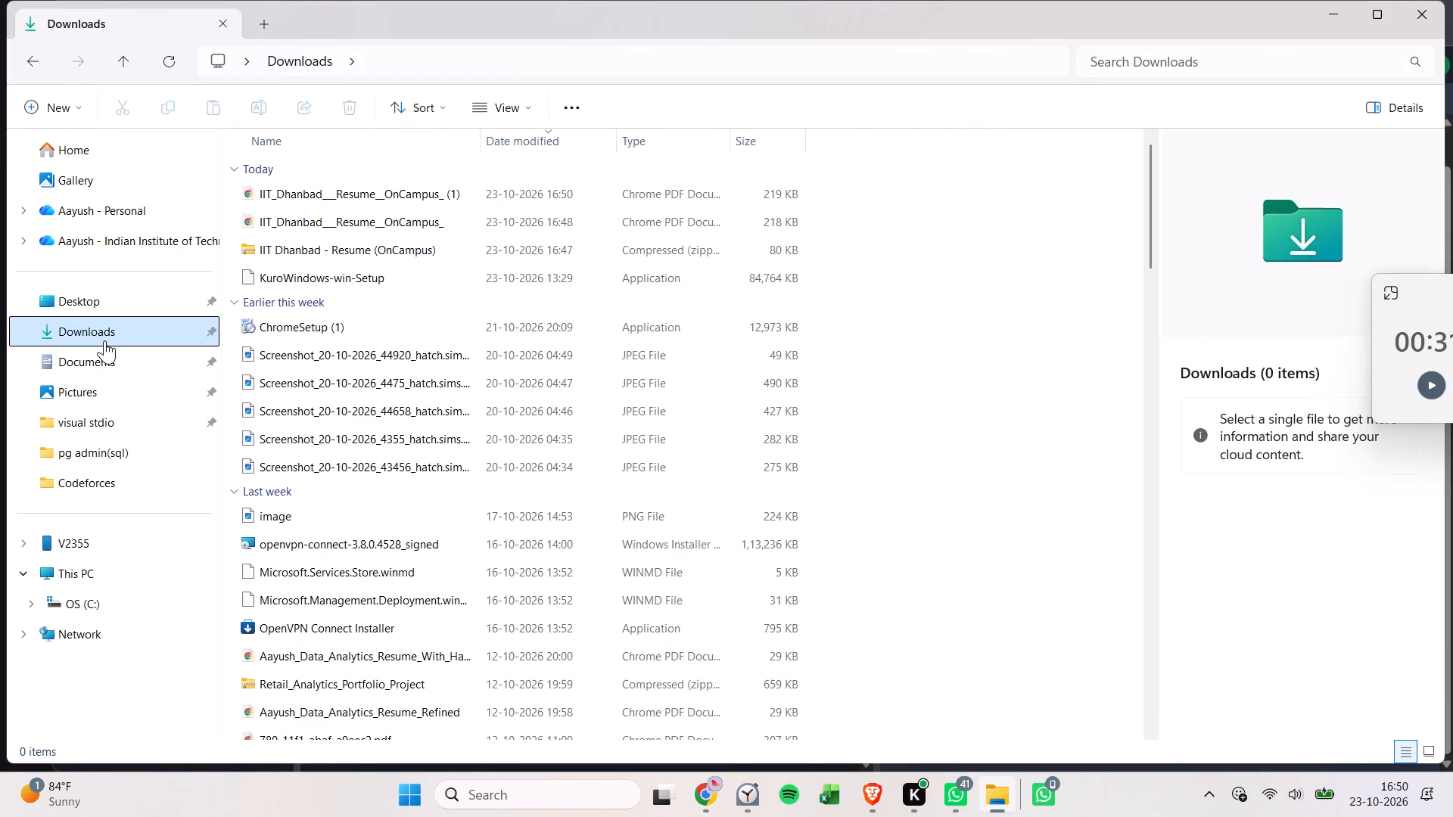
click(362, 191)
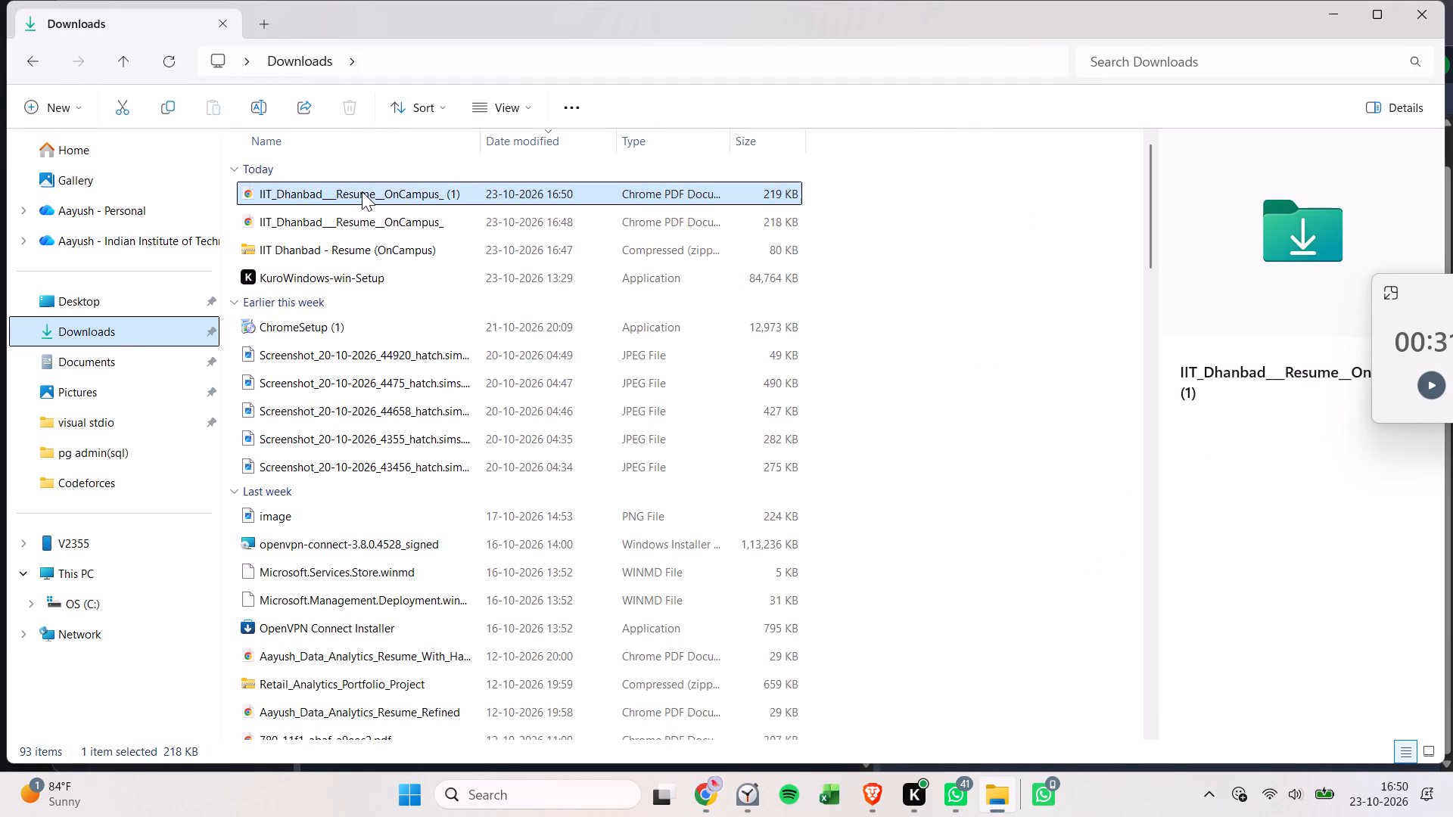
click(459, 186)
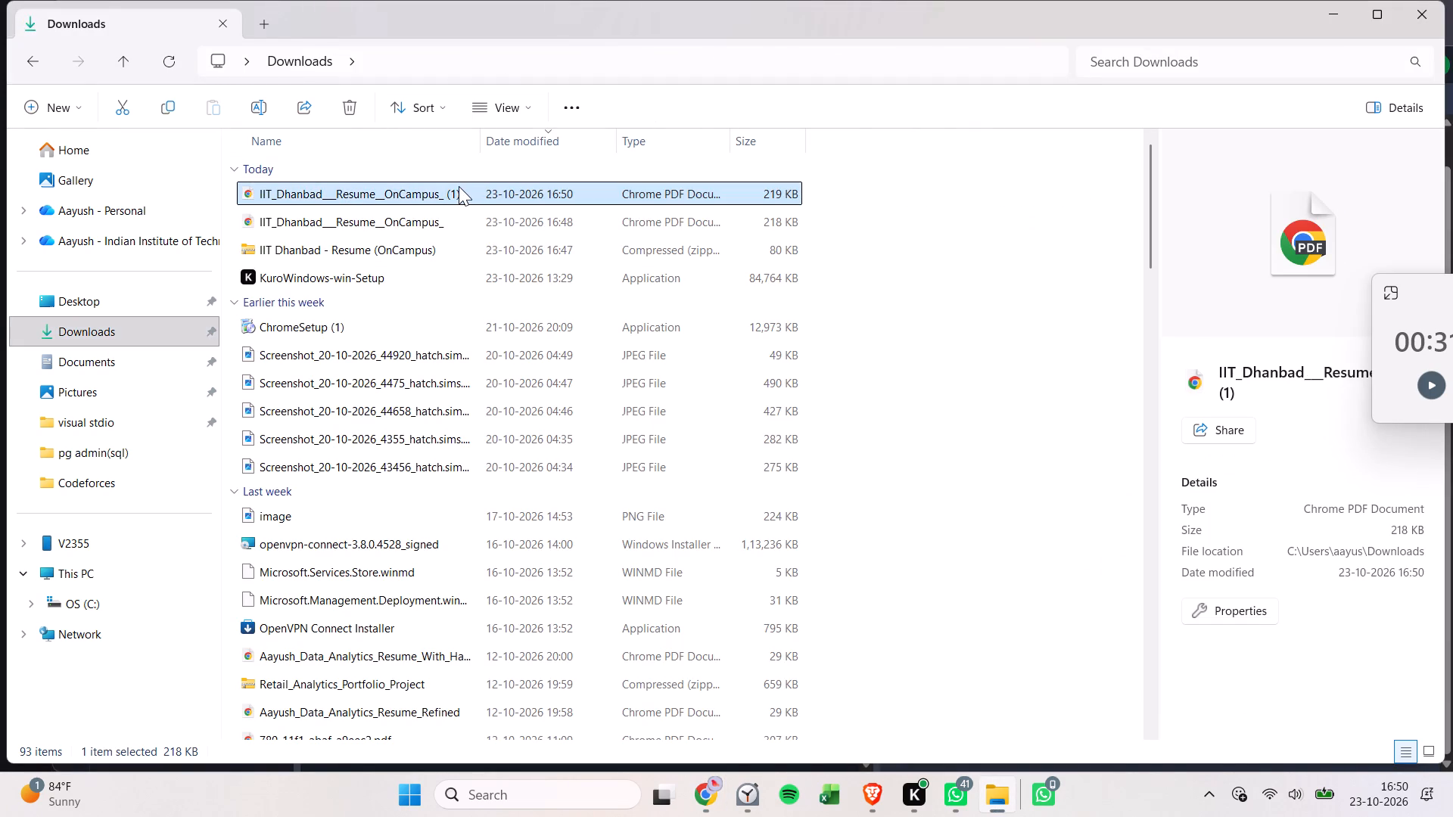
click(463, 188)
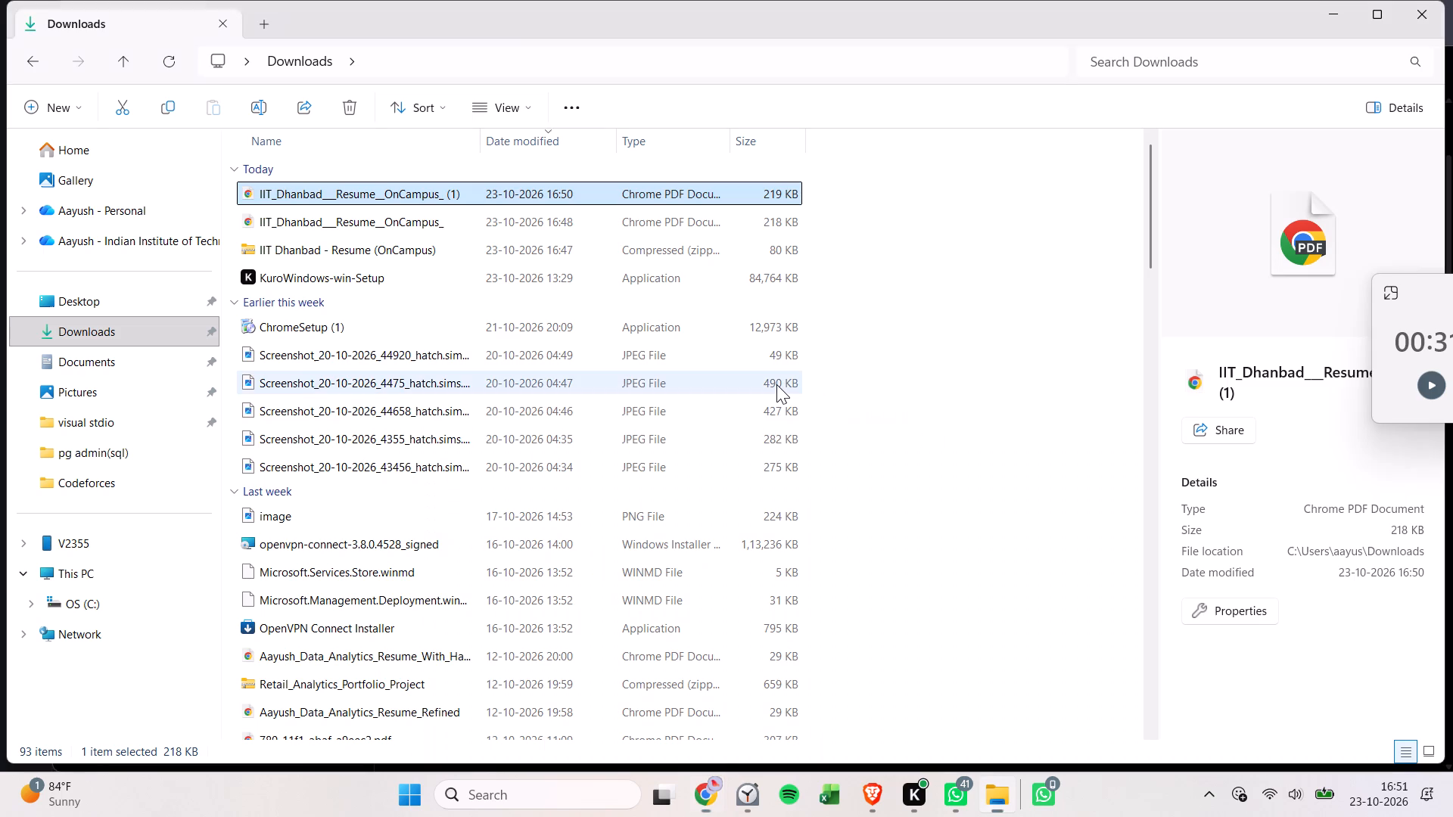
In File Explorer's Downloads folder, rename the IIT_Dhanbad___Resume__OnCampus_ (1) PDF as Aayush_cv_cs.
click(448, 195)
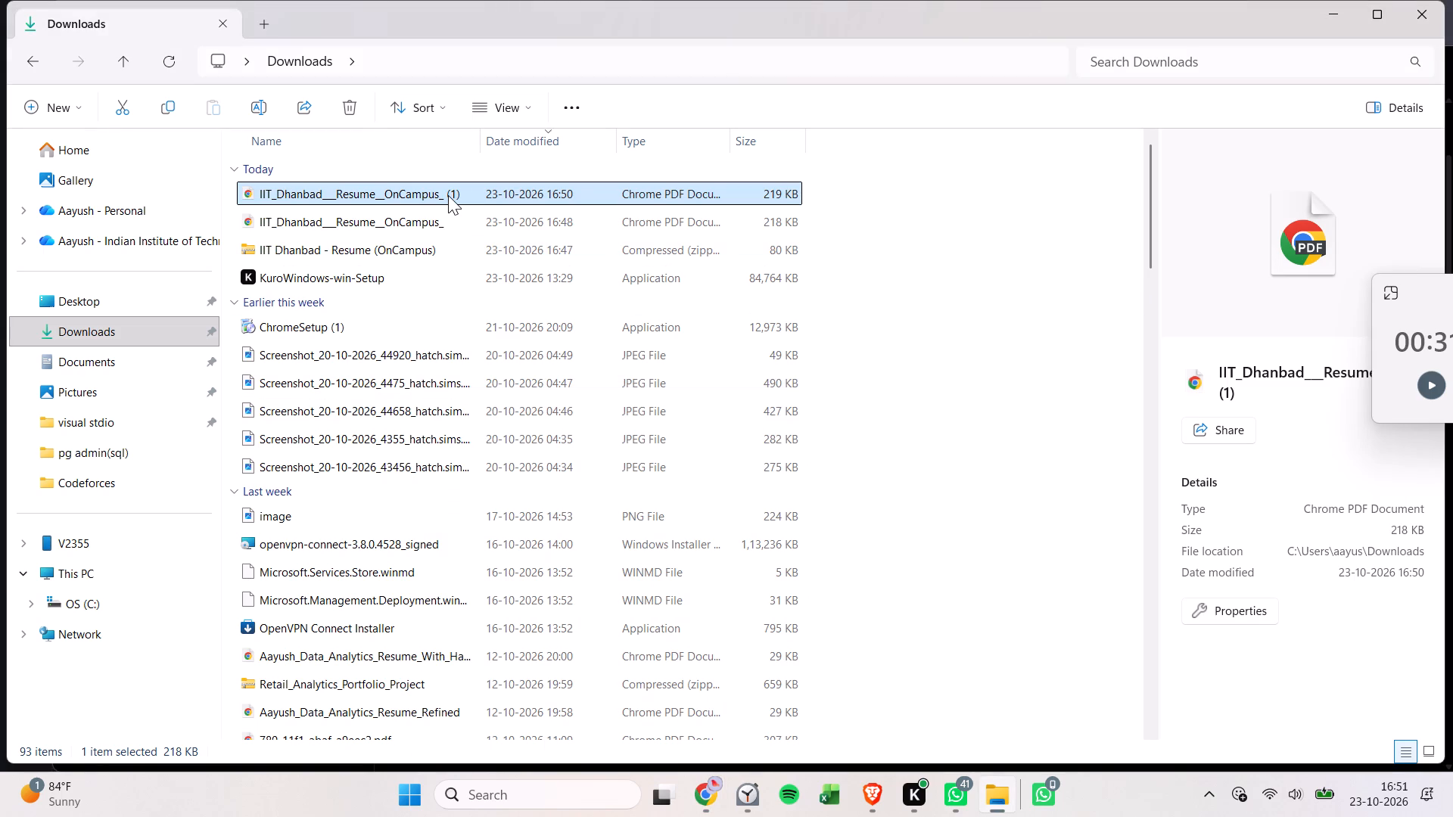
click(462, 192)
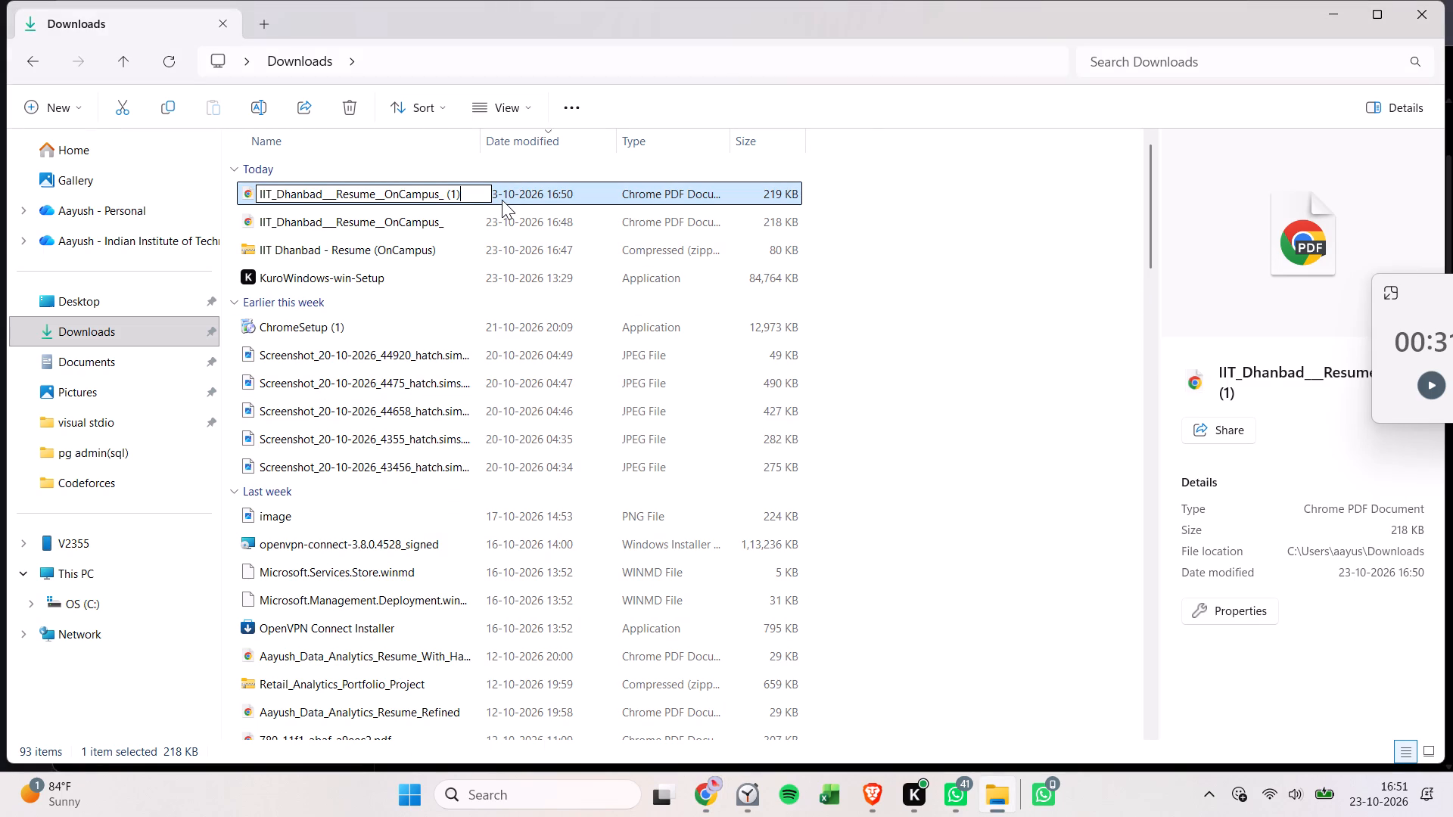
key(BackSpace)
key(BackSpace)
key(BackSpace)
key(BackSpace)
key(BackSpace)
key(BackSpace)
key(BackSpace)
key(BackSpace)
key(BackSpace)
key(BackSpace)
key(BackSpace)
key(BackSpace)
key(BackSpace)
key(BackSpace)
key(BackSpace)
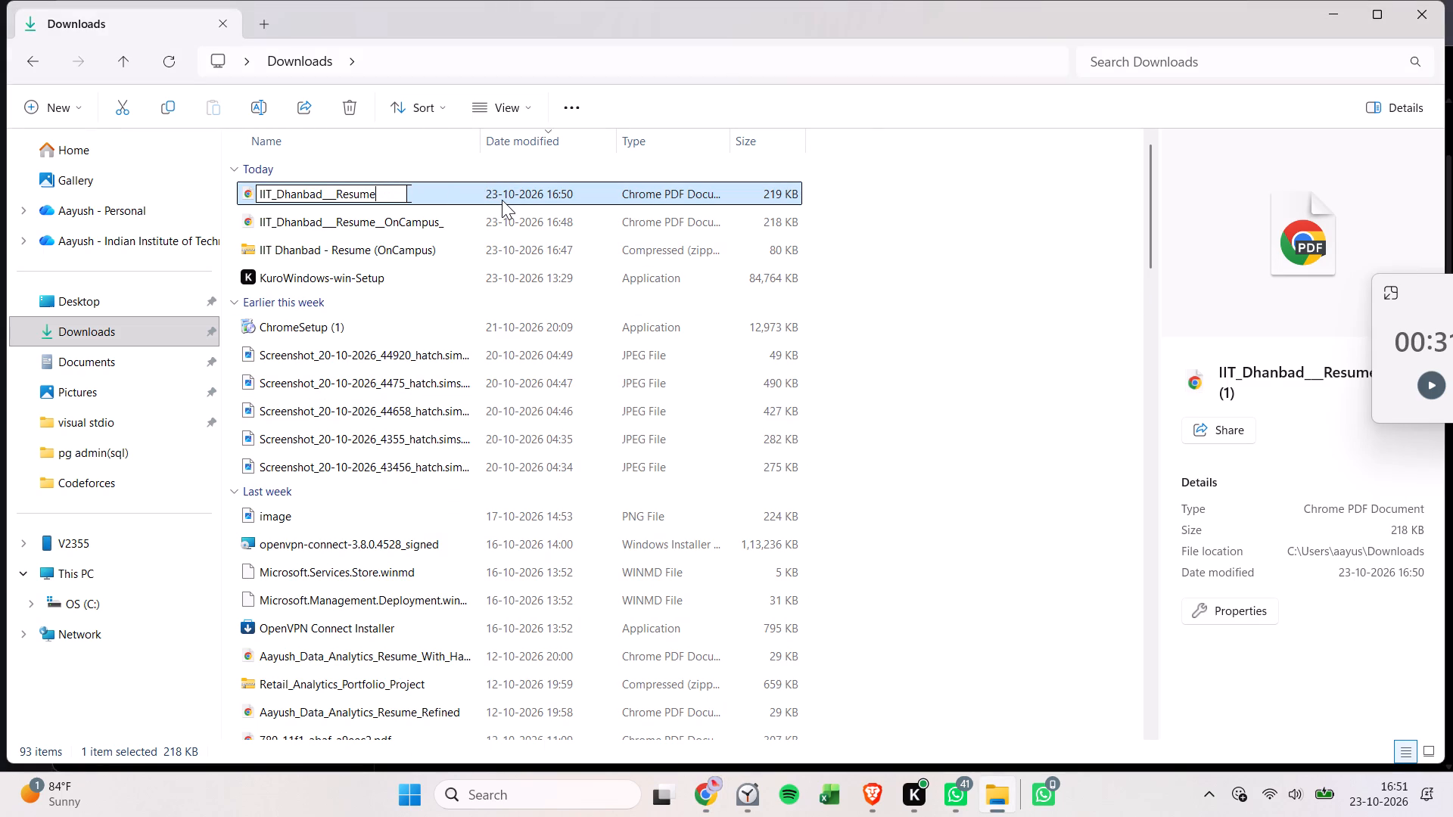
key(BackSpace)
key(BackSpace)
key(BackSpace)
key(BackSpace)
key(BackSpace)
key(BackSpace)
key(BackSpace)
key(BackSpace)
key(BackSpace)
key(BackSpace)
key(BackSpace)
key(BackSpace)
key(BackSpace)
key(BackSpace)
key(BackSpace)
key(BackSpace)
key(BackSpace)
key(BackSpace)
key(BackSpace)
key(BackSpace)
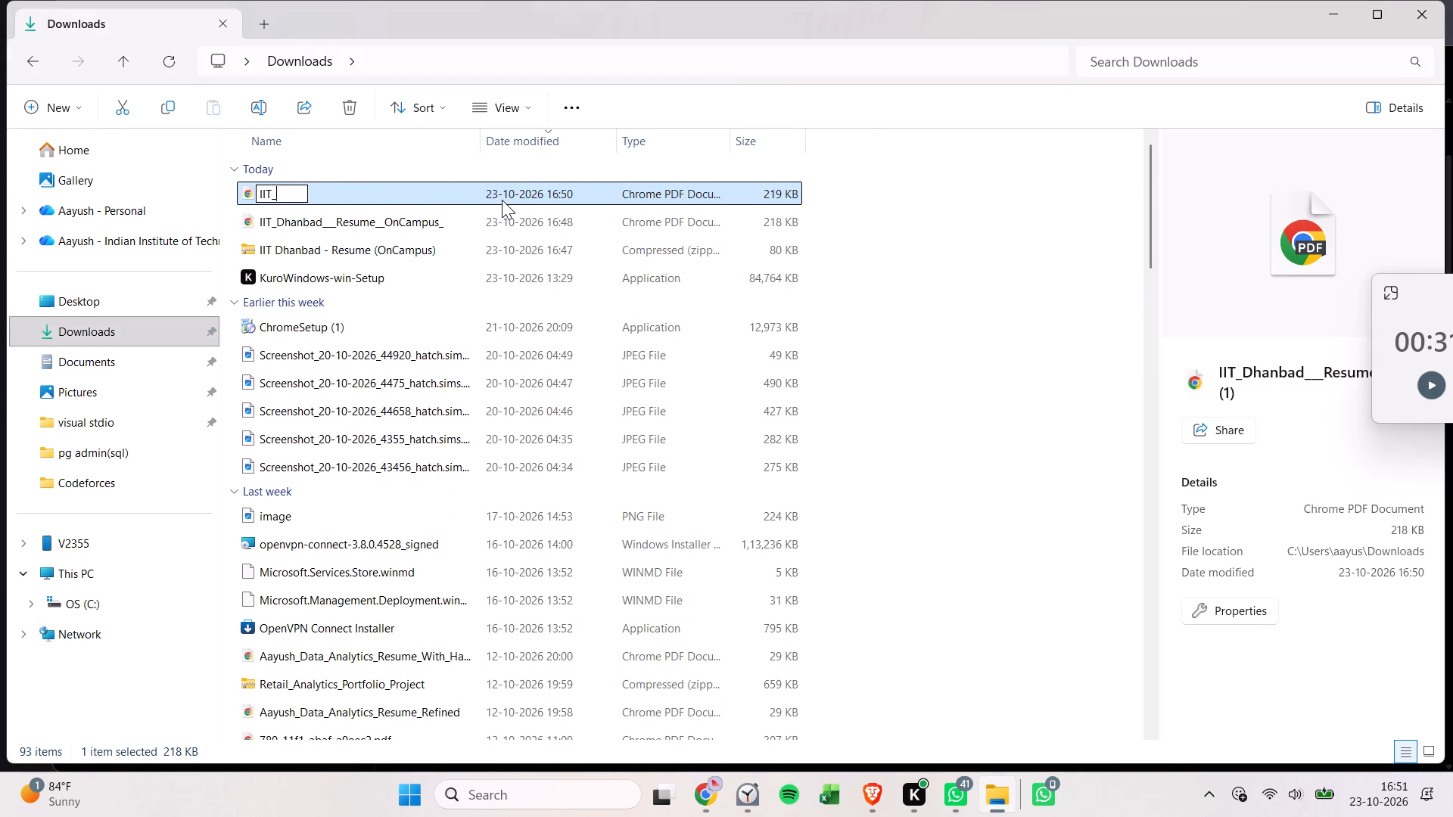
key(a)
key(shift+a)
key(BackSpace)
key(BackSpace)
key(shift+a)
text(ayush)
text(_cv)
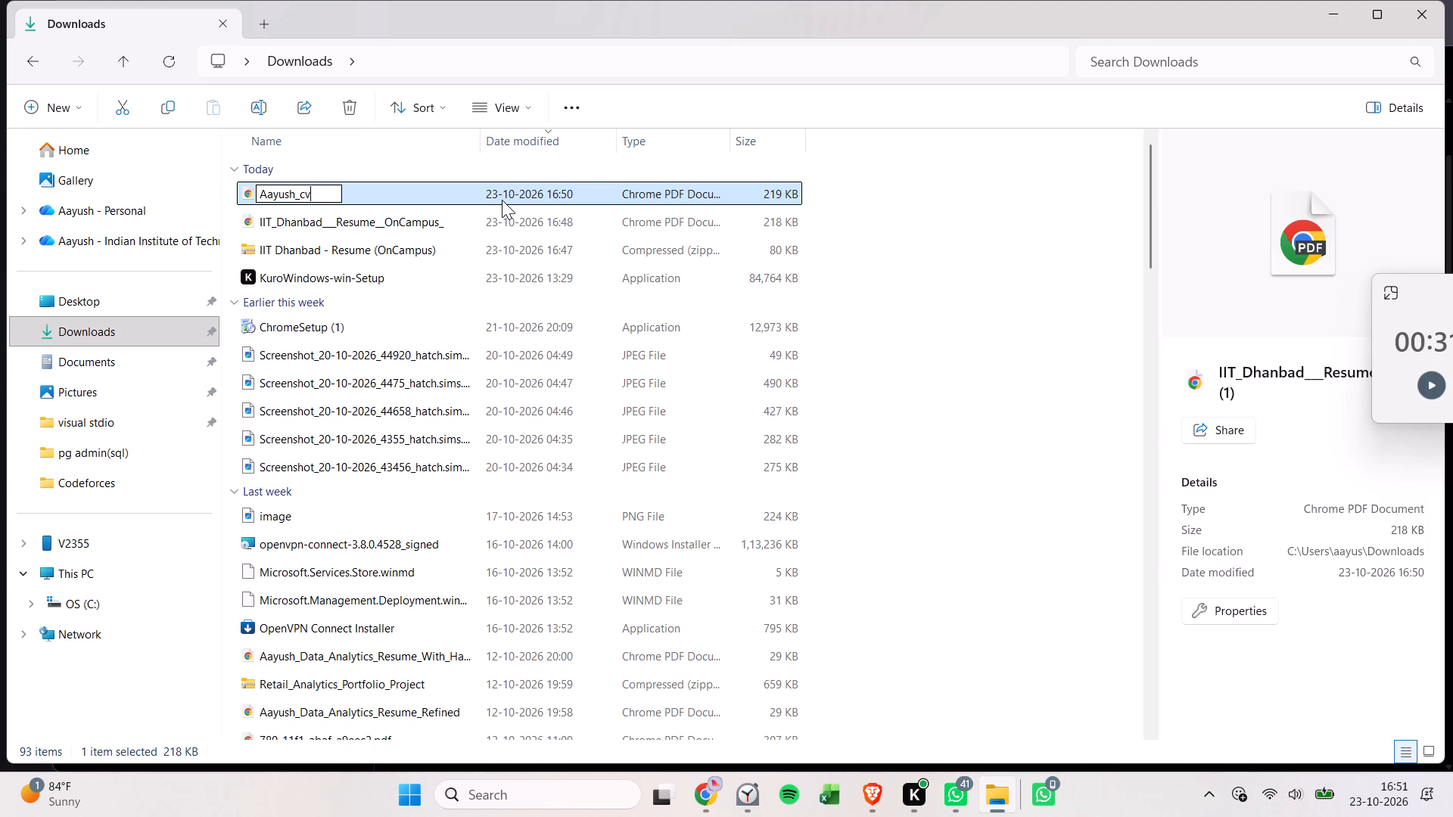
key(c)
key(BackSpace)
text(_c)
key(s)
key(Left)
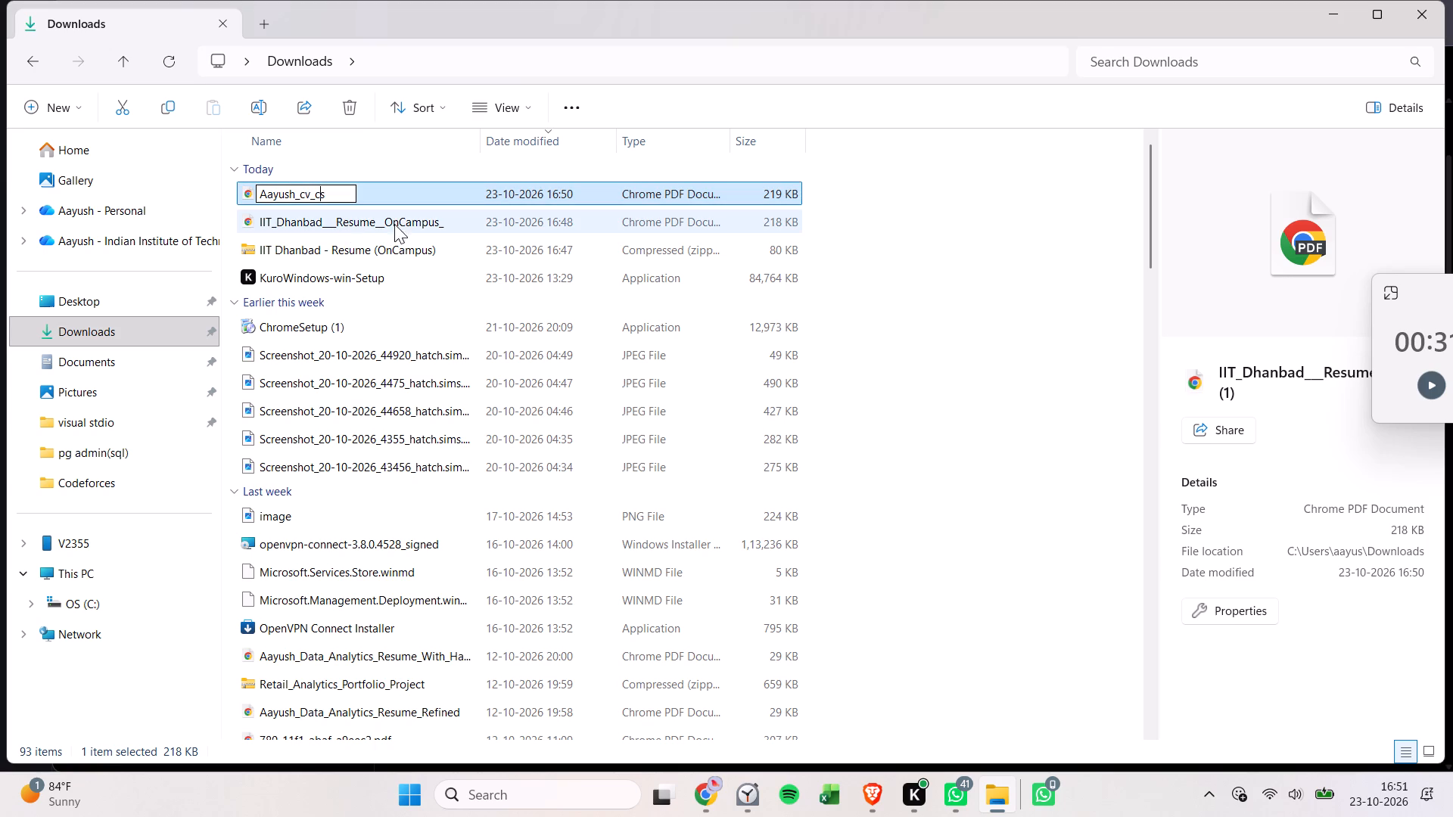
Rename the IIT_Dhanbad___Resume__OnCampus_ PDF in Downloads as Aayush_cv.
click(455, 229)
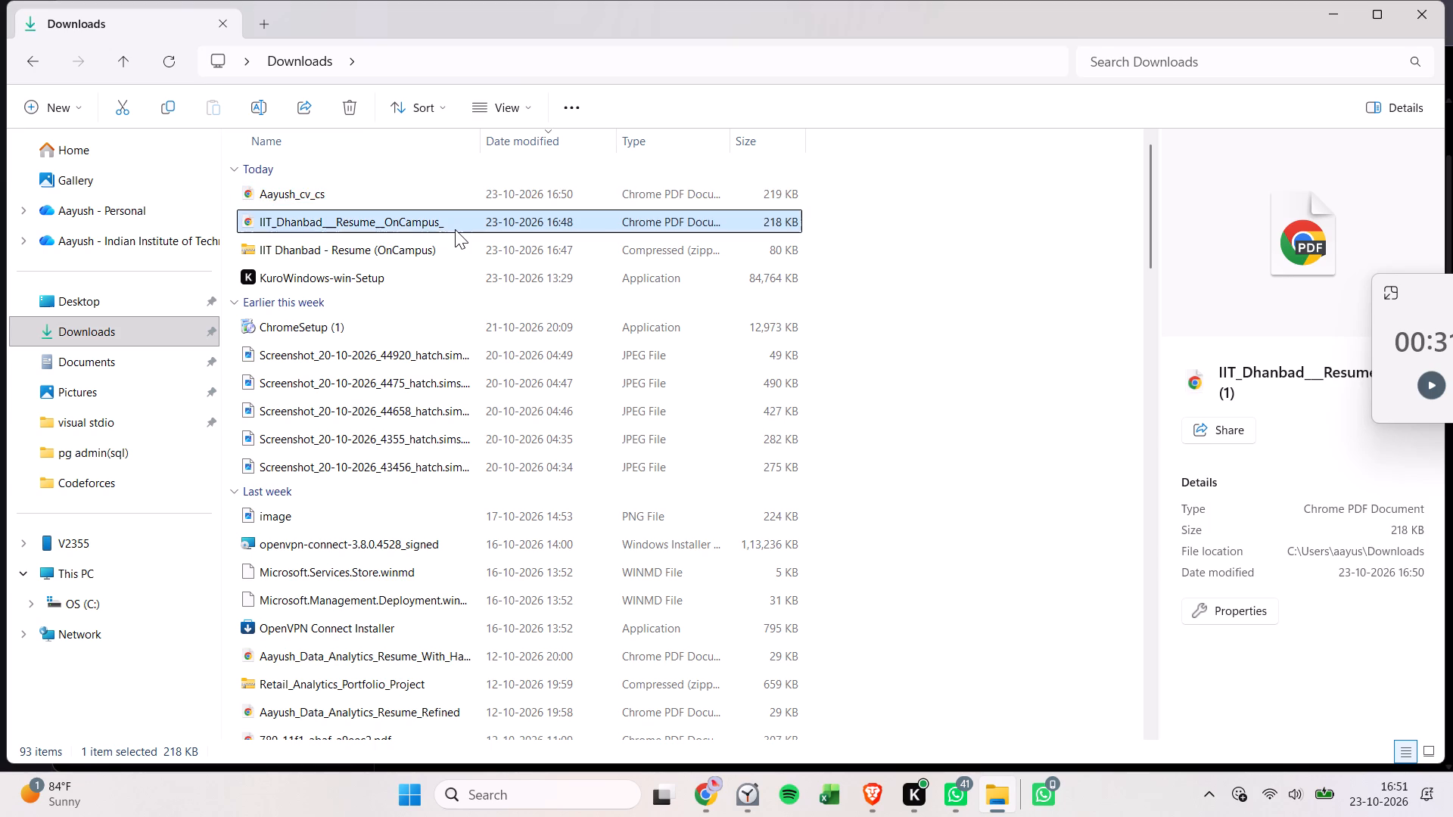
click(441, 215)
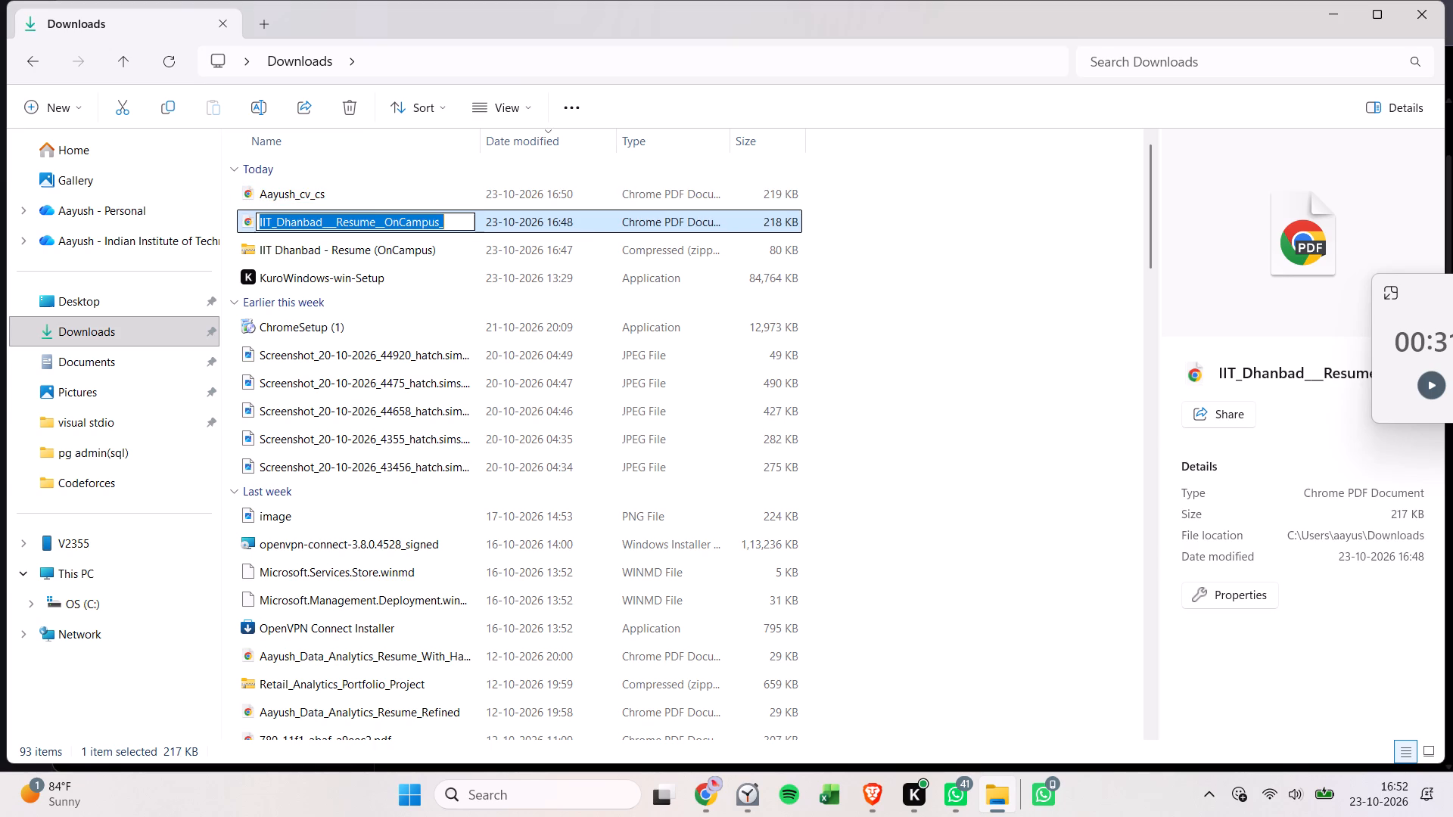
key(BackSpace)
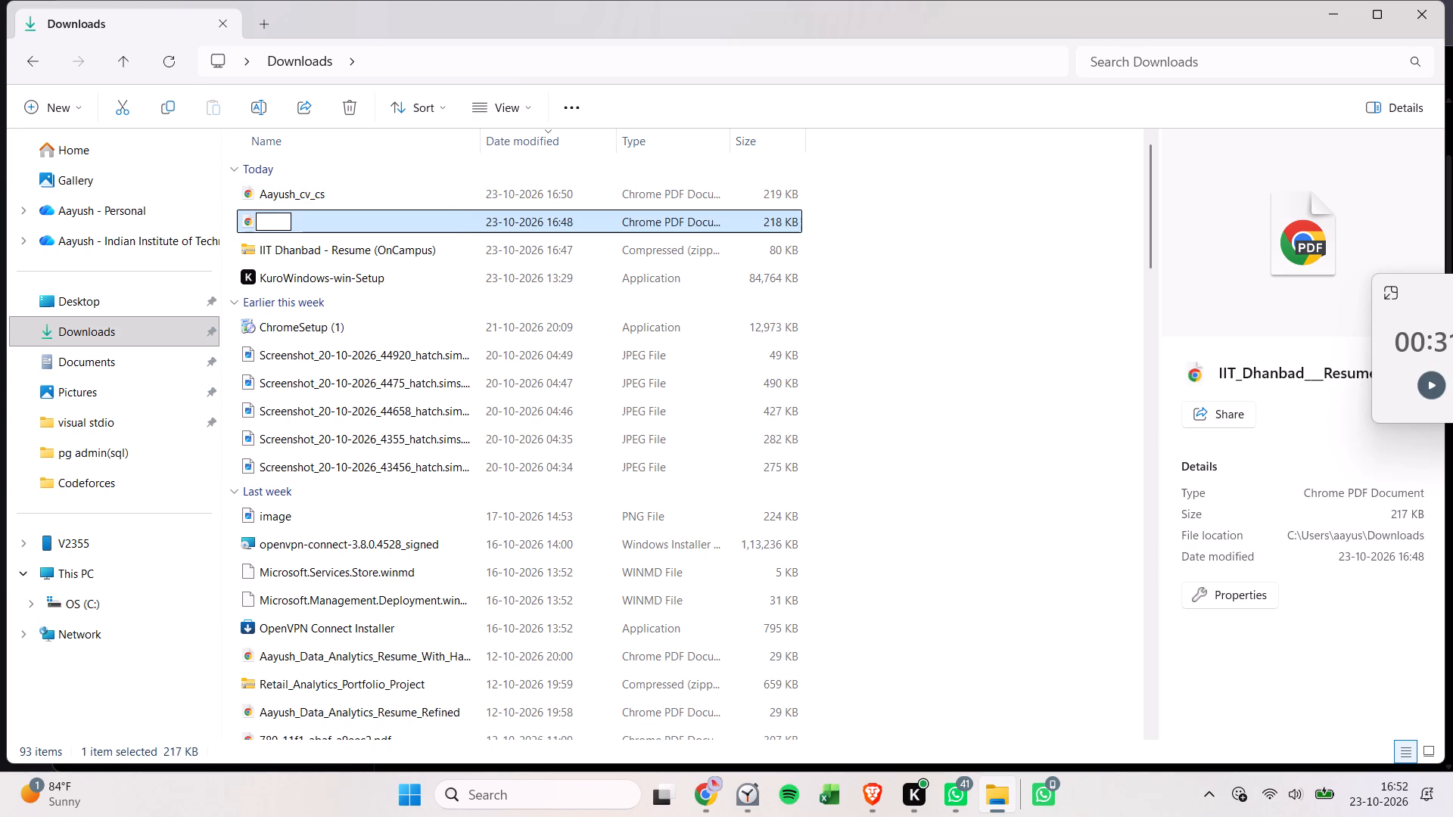
key(shift+a)
text(ayush)
text(_cv)
click(1053, 249)
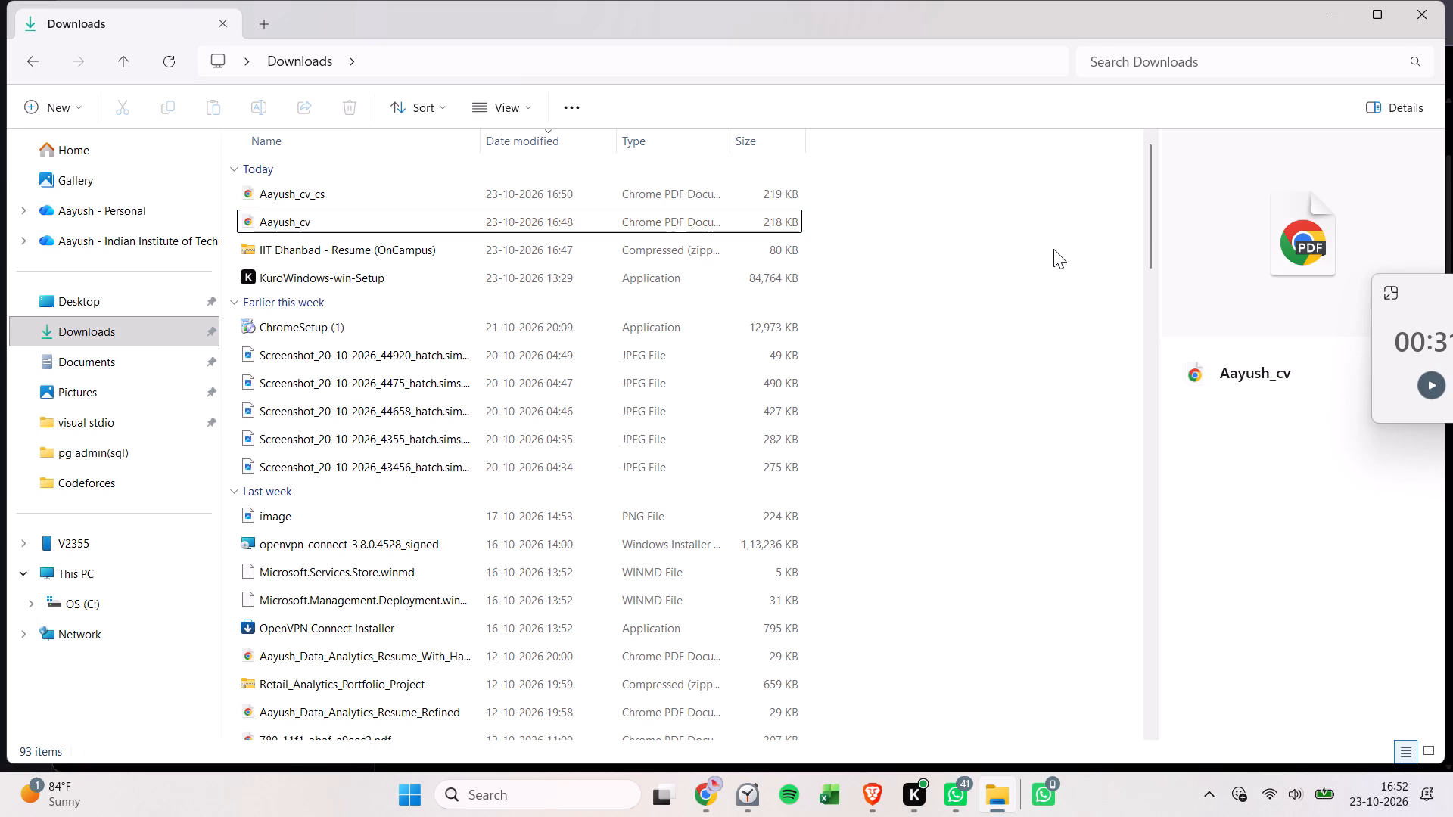
Cut the Aayush_cv_cs and Aayush_cv PDFs from Downloads and open the doc > college > Resume folder in the institute's OneDrive.
drag(823, 226, 745, 193)
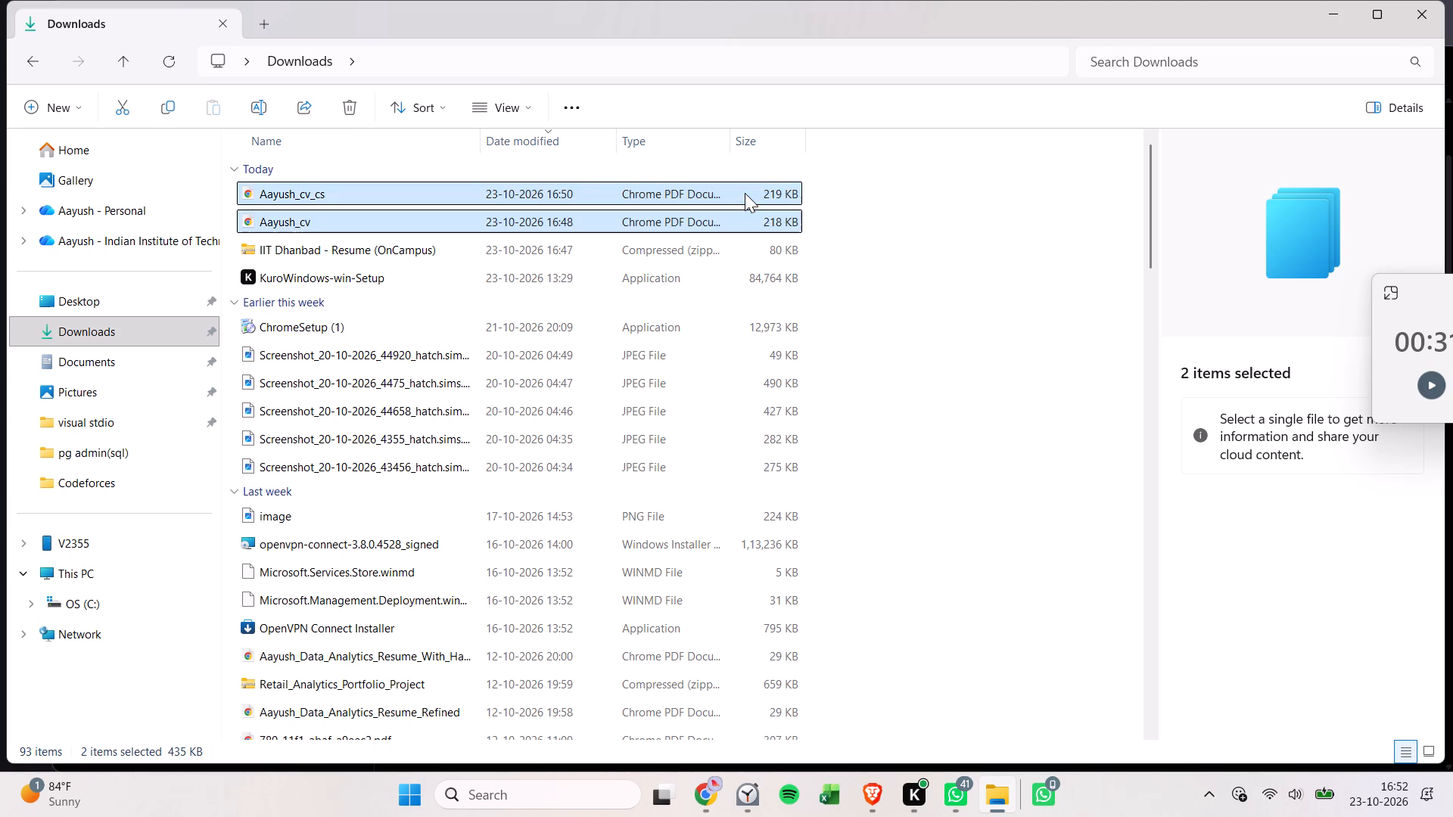
click(128, 104)
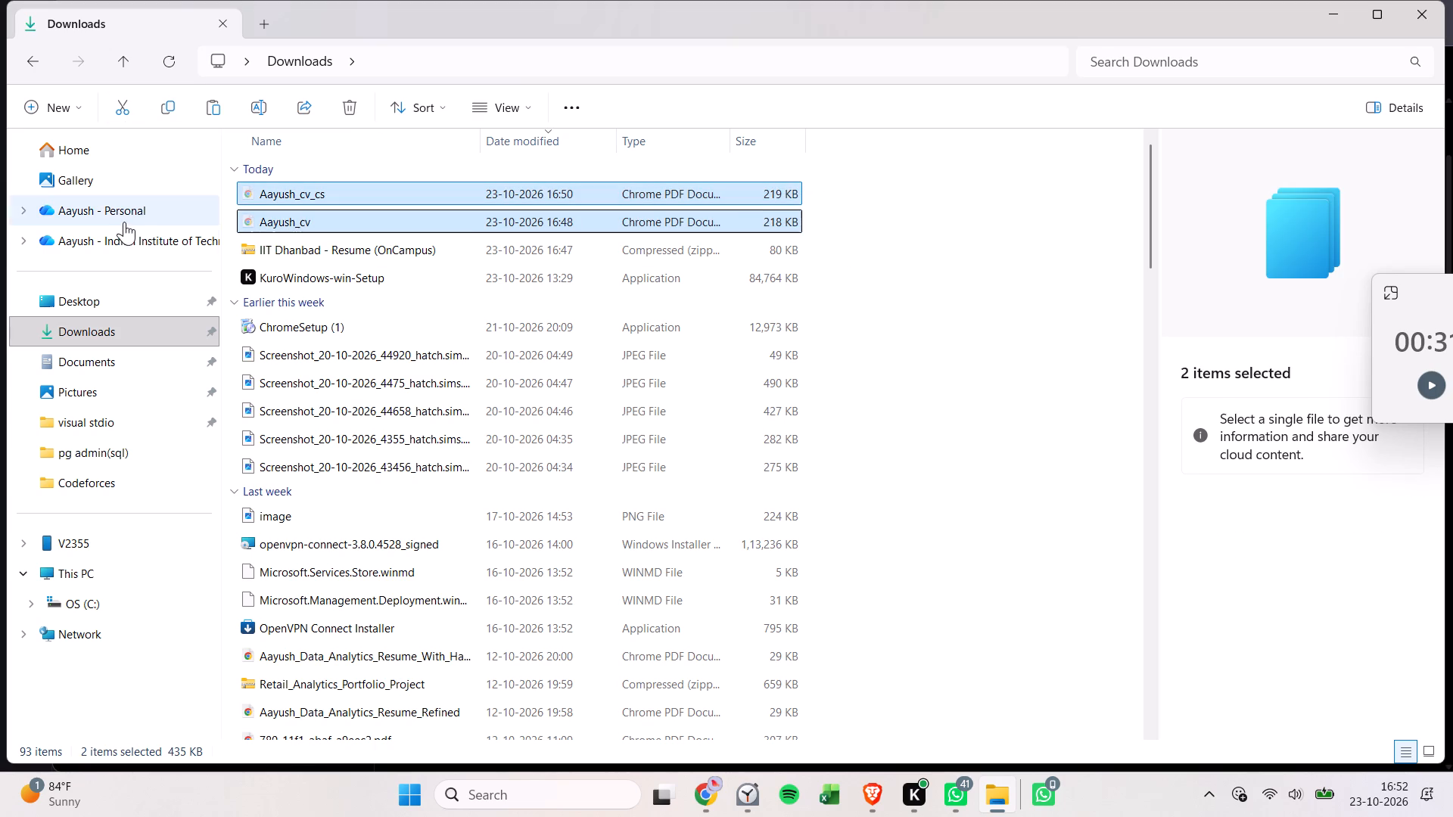
click(133, 231)
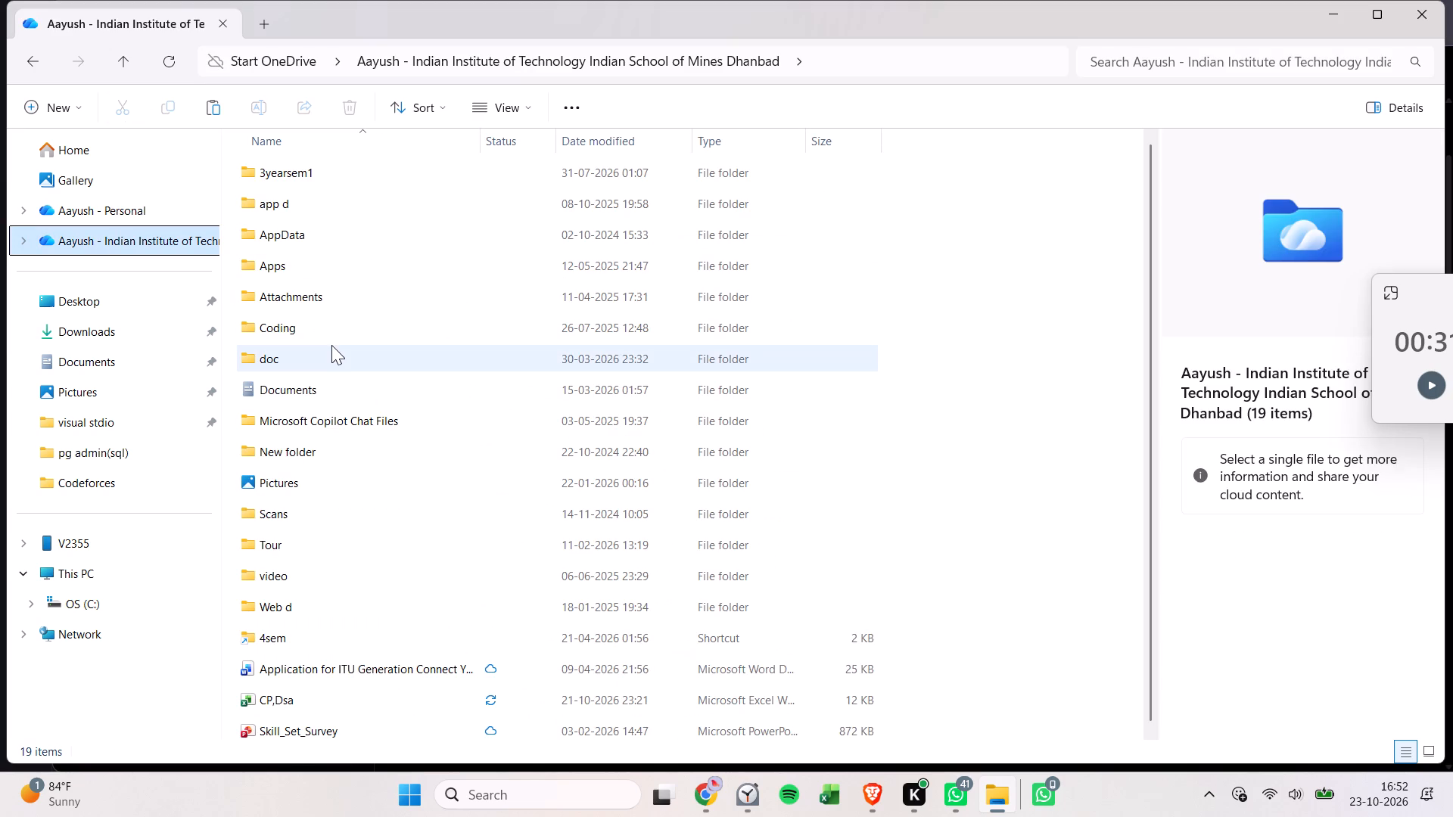
double_click(331, 346)
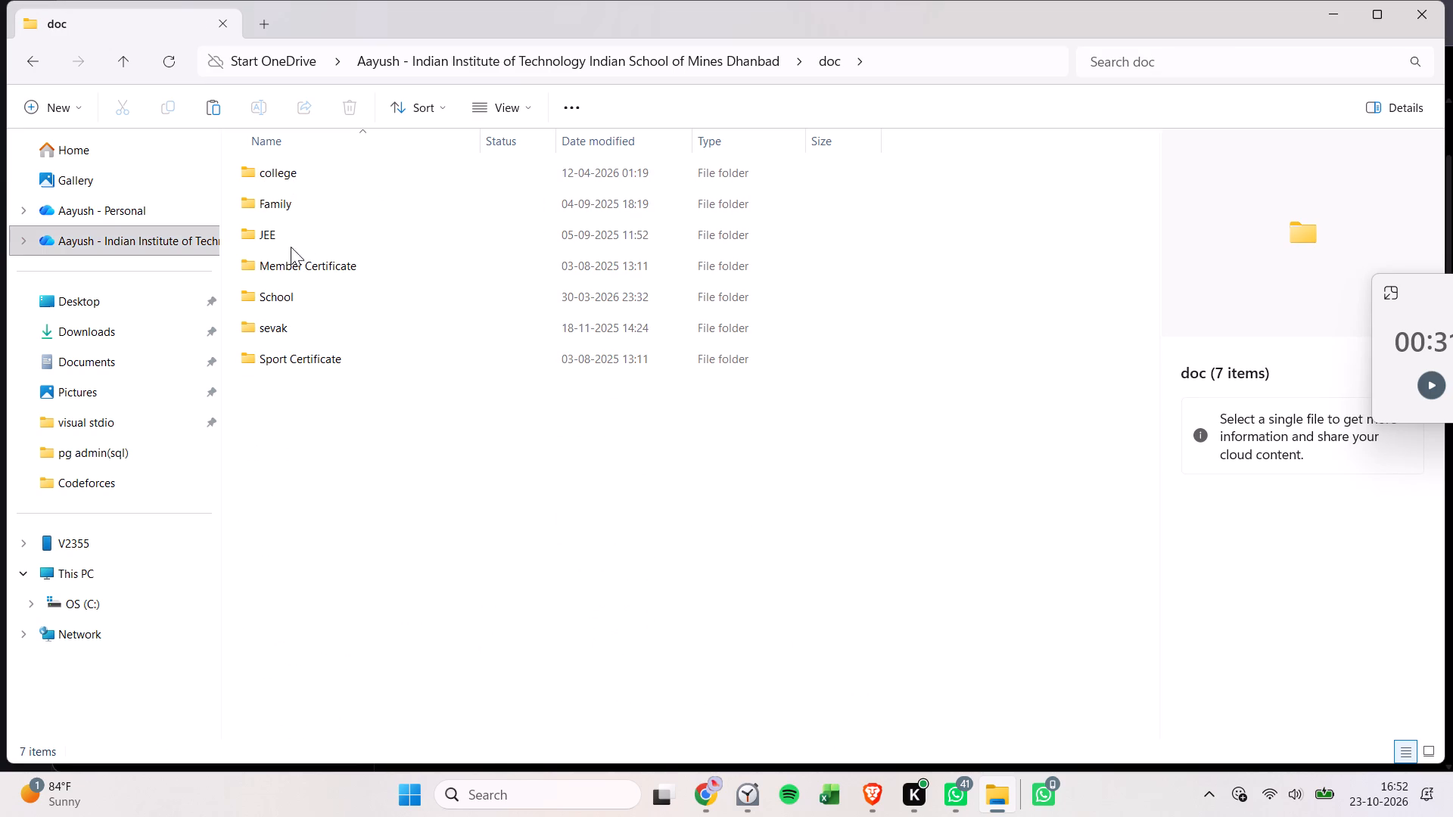
double_click(312, 170)
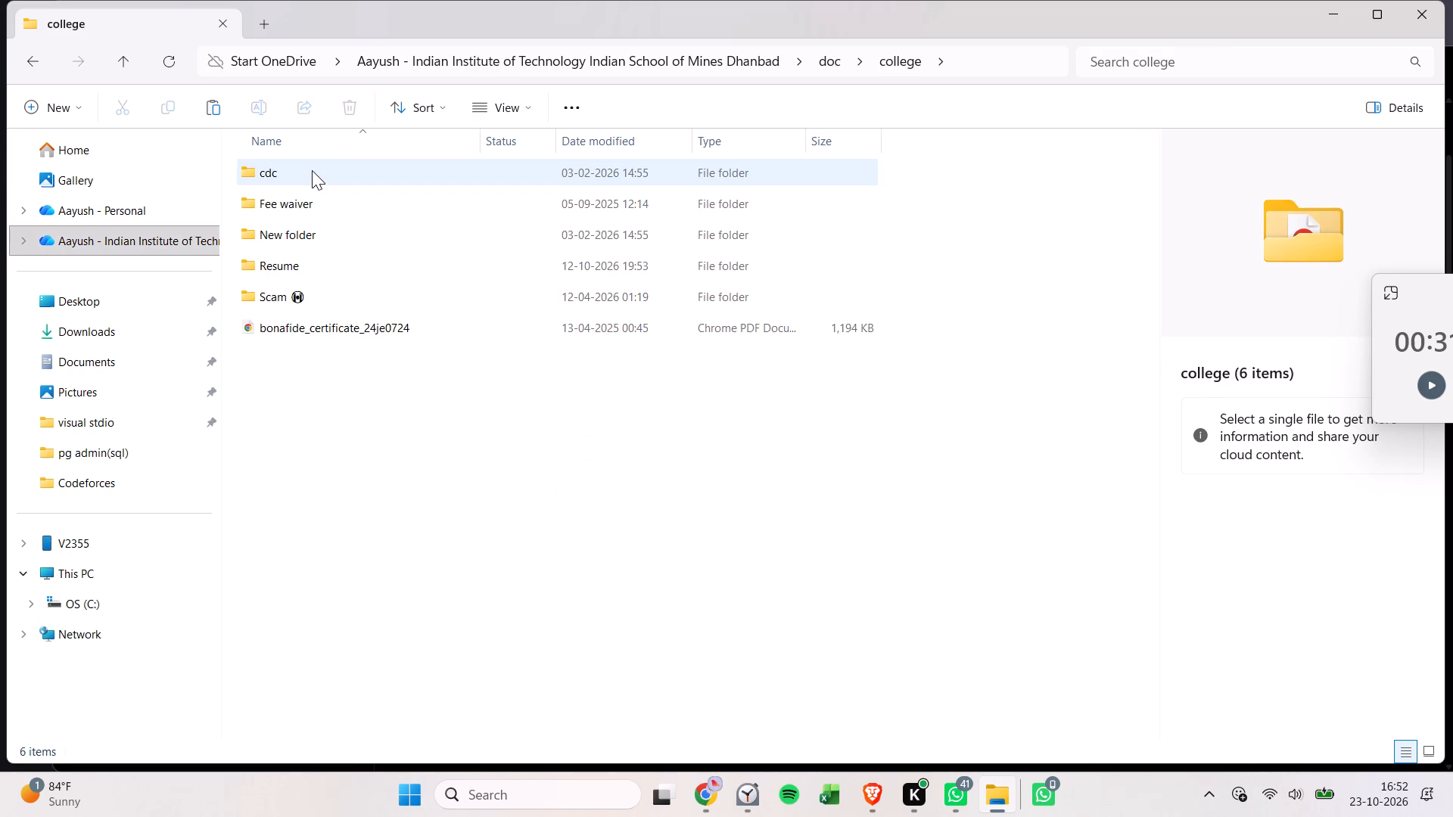
double_click(339, 254)
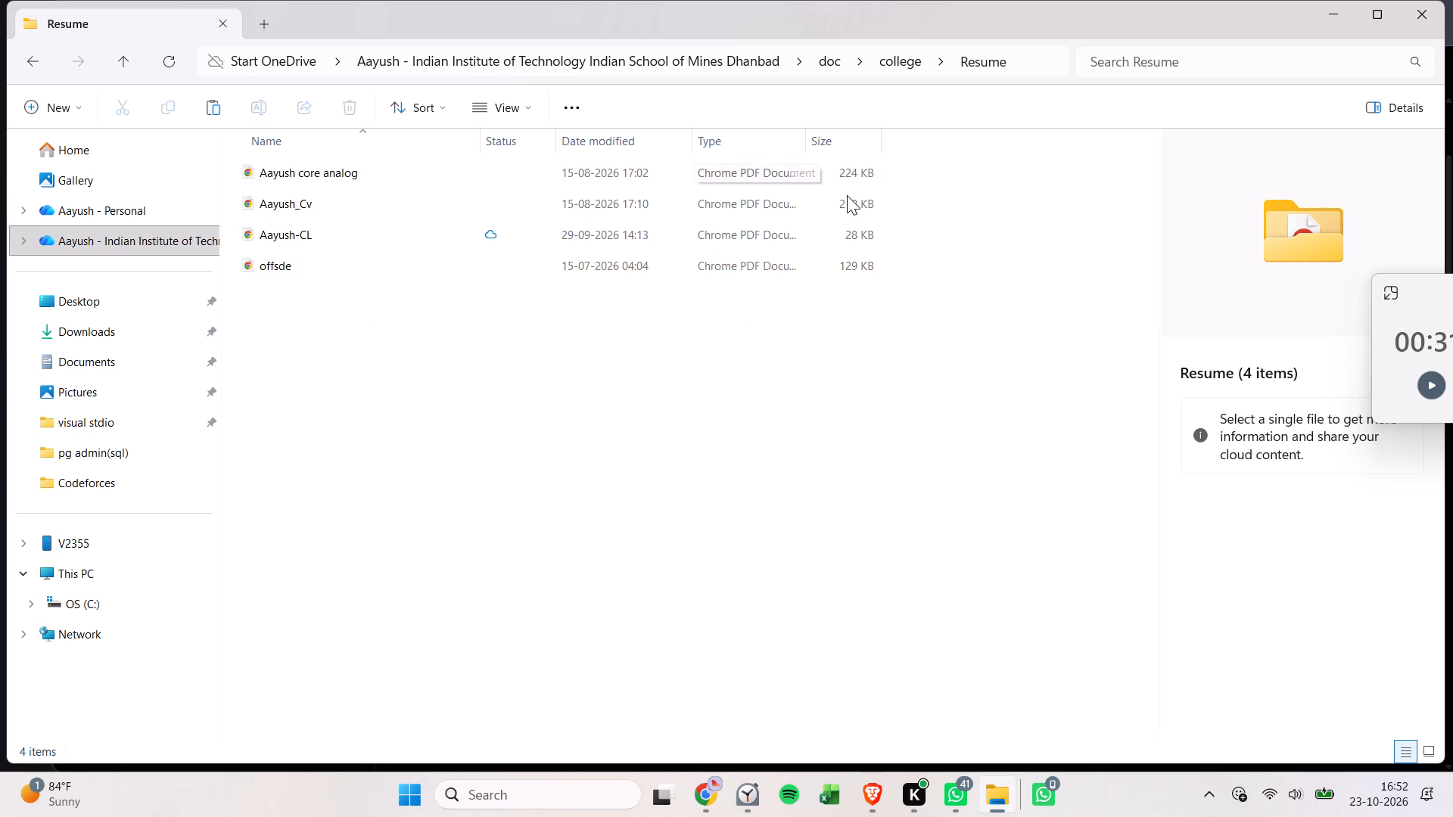
Delete the old Aayush_Cv PDF from the Resume folder and paste the two cut resume PDFs there.
drag(917, 198, 778, 210)
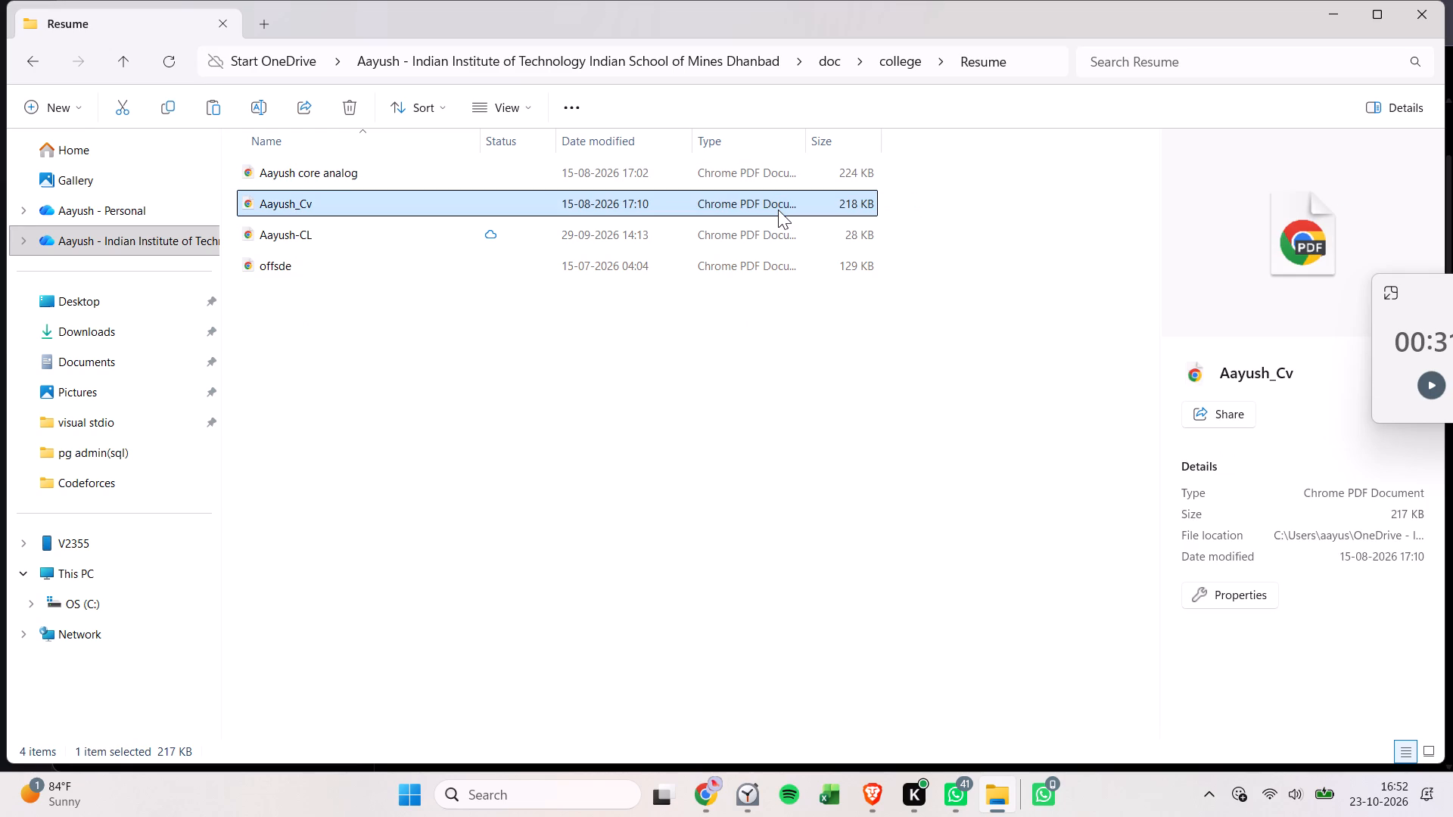
click(356, 110)
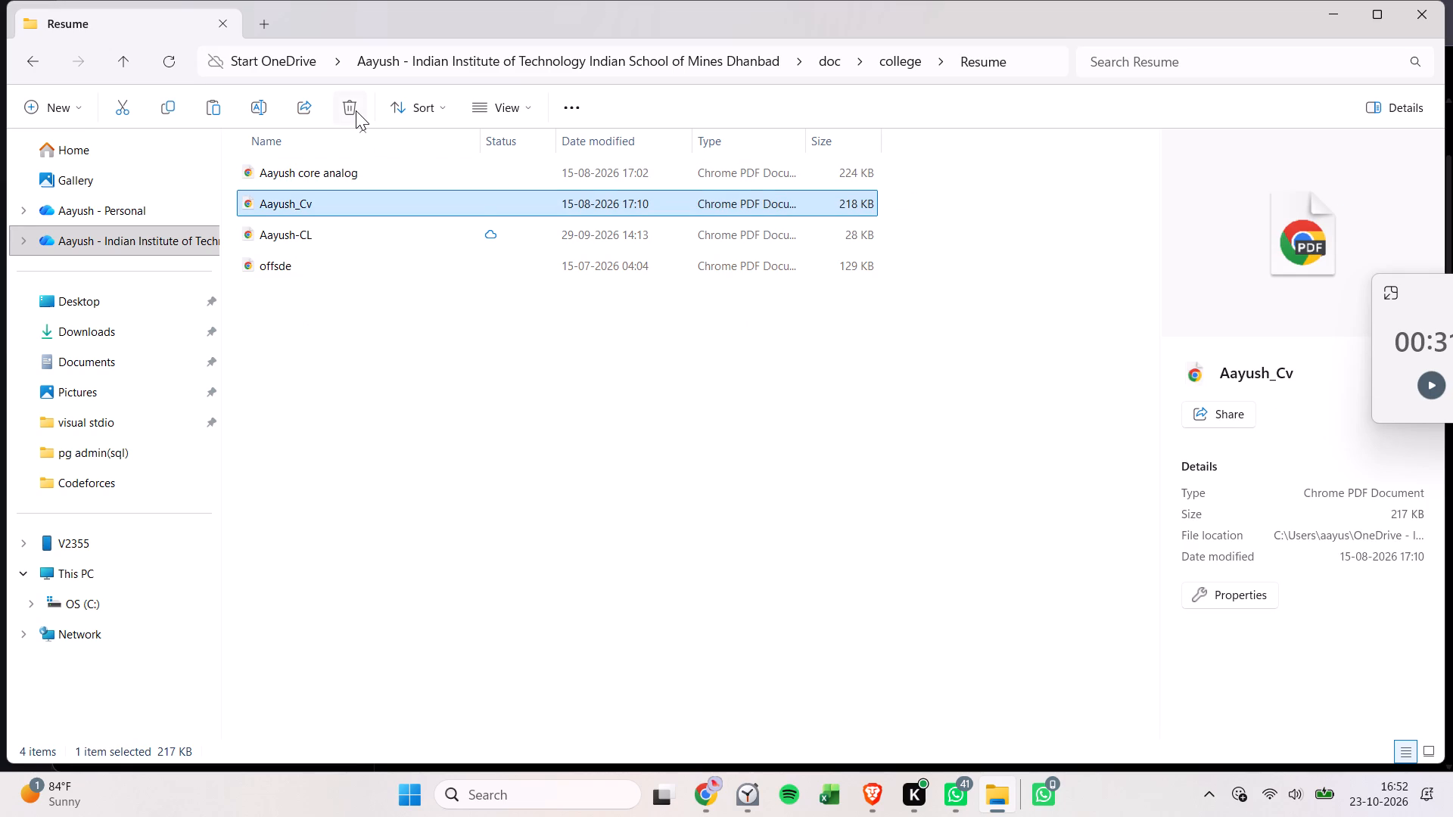
key(ctrl+v)
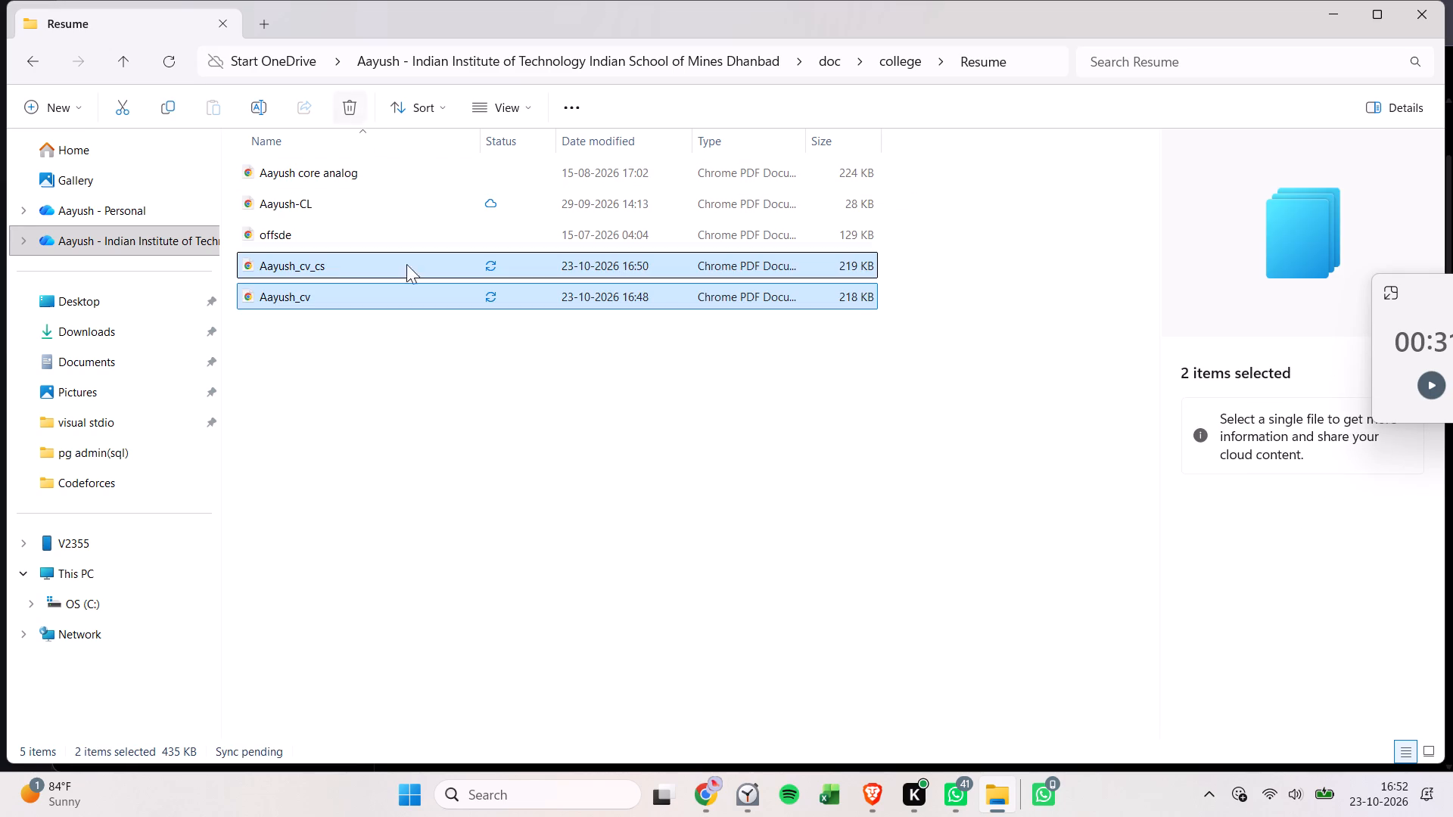
Start OneDrive so the pasted PDFs sync, and reopen the doc > college > Resume folder in the institute's OneDrive.
click(475, 461)
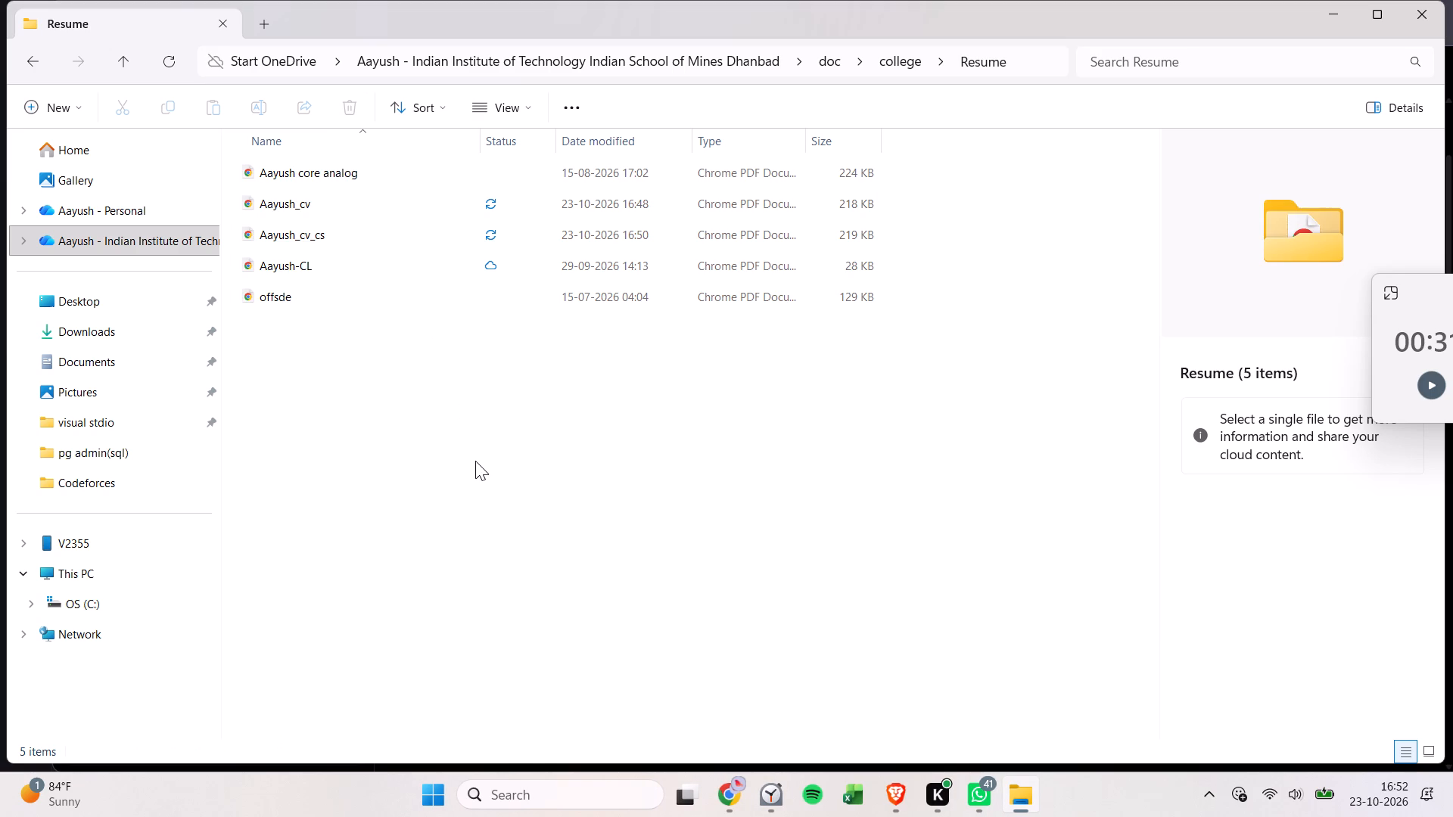
click(216, 71)
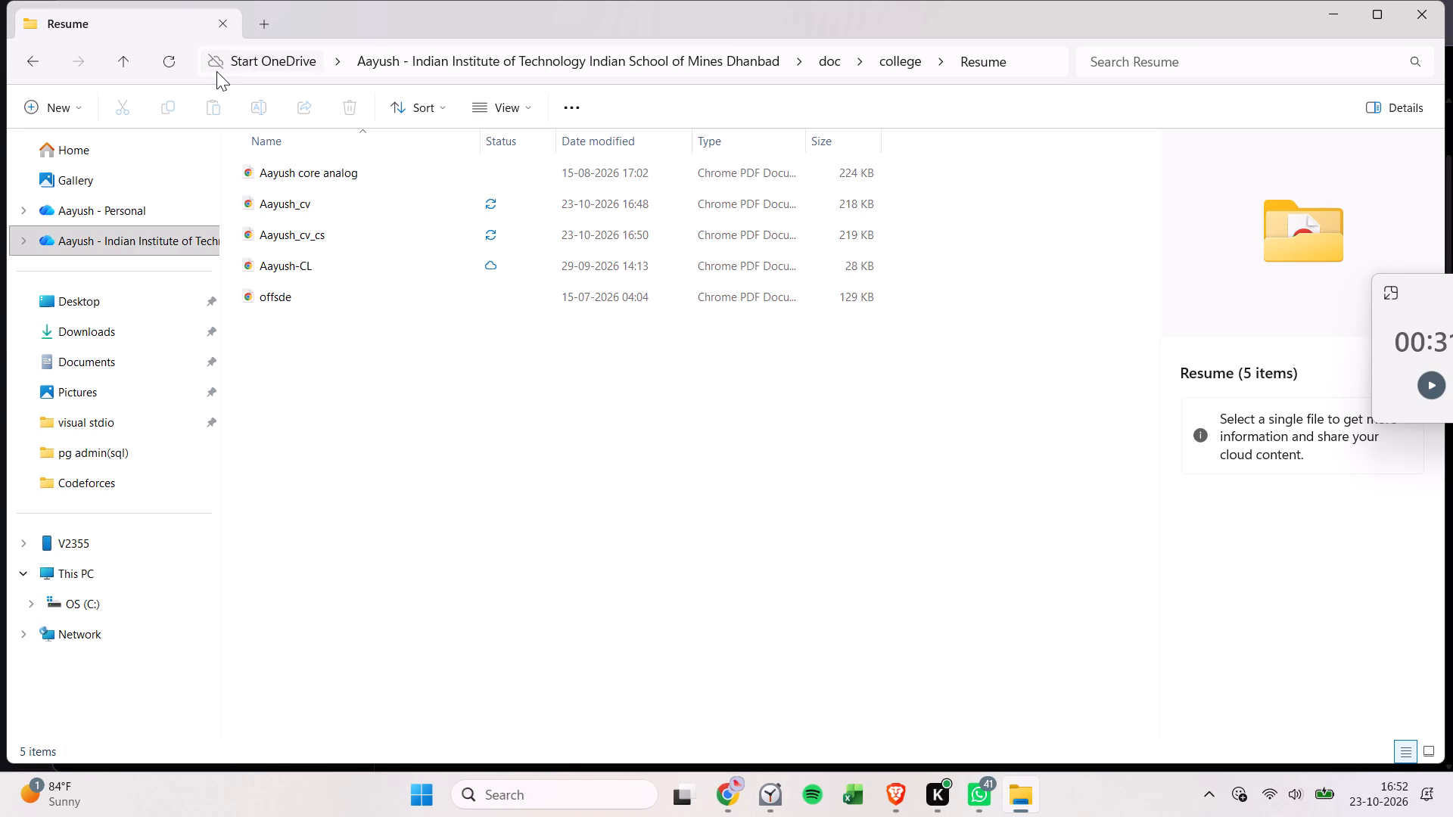
click(238, 238)
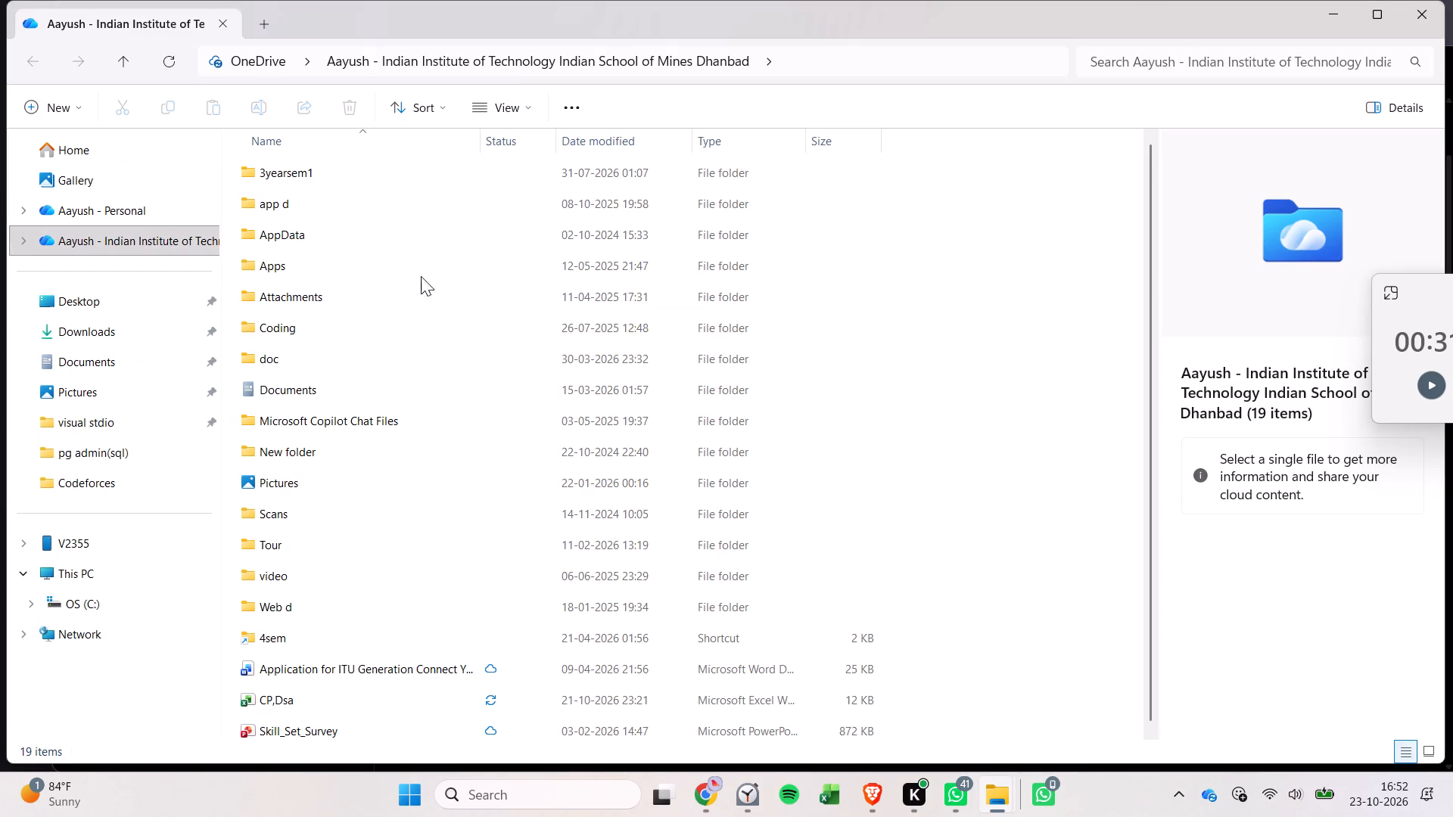
double_click(356, 365)
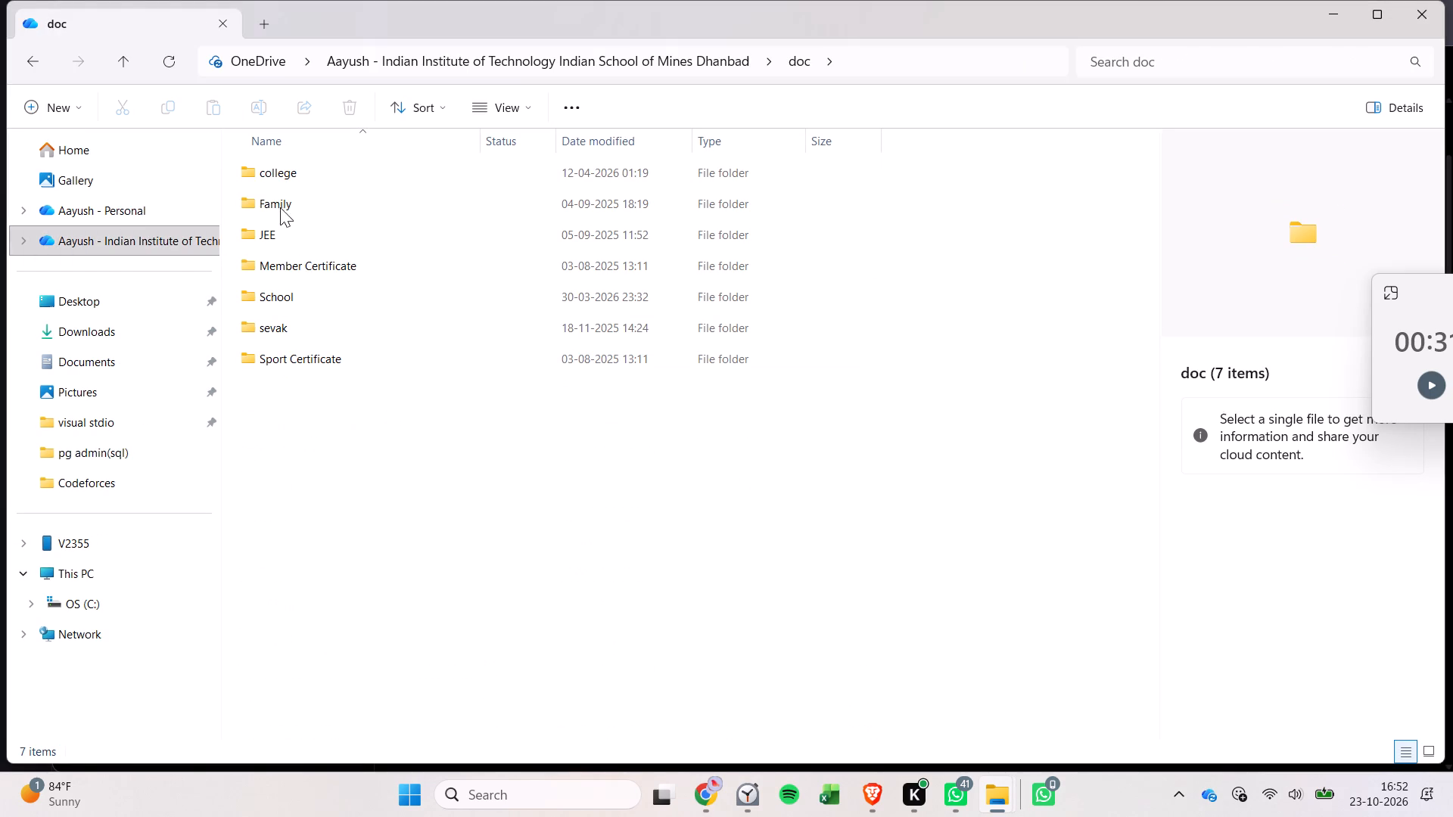
double_click(279, 169)
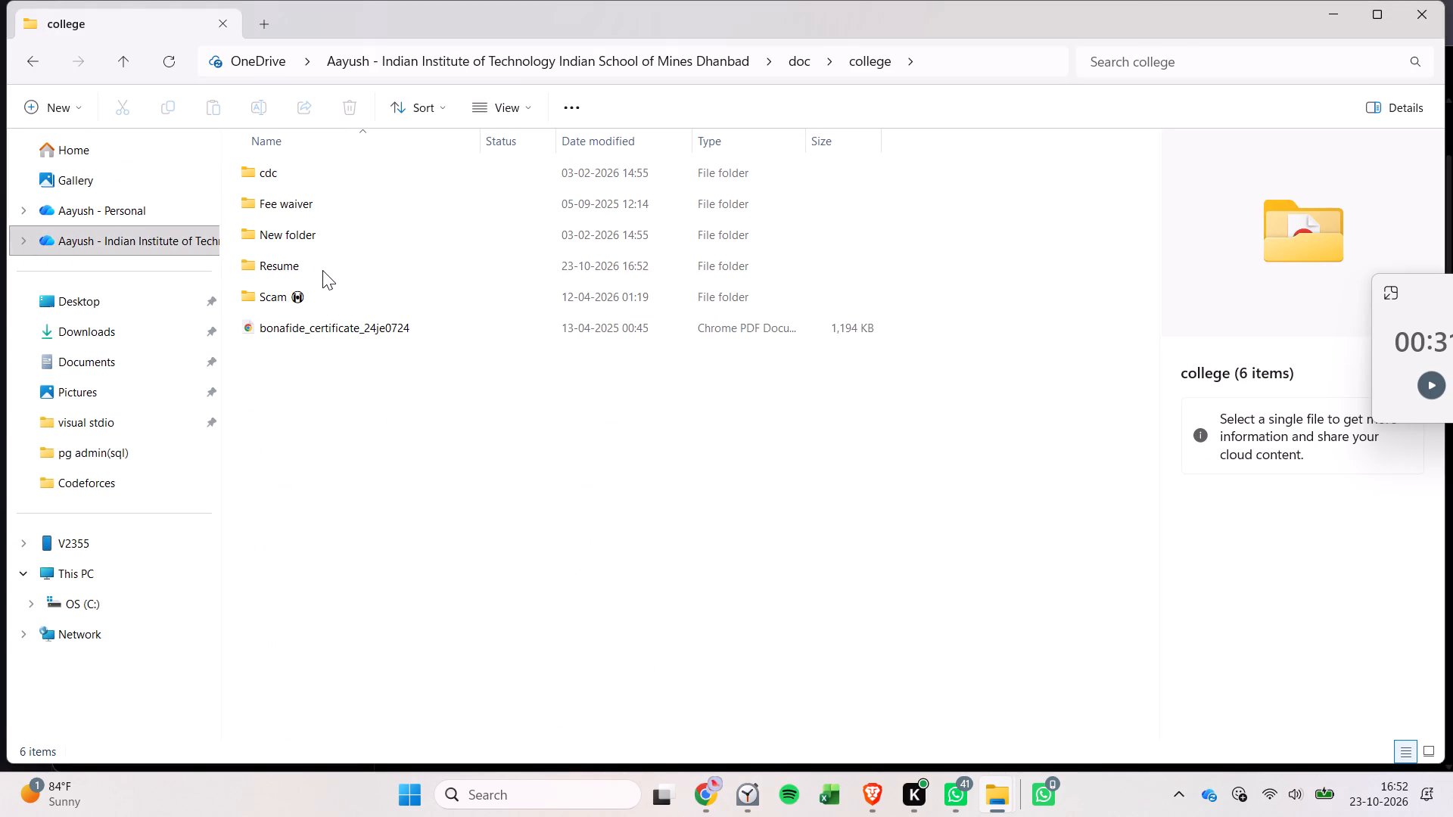
double_click(322, 270)
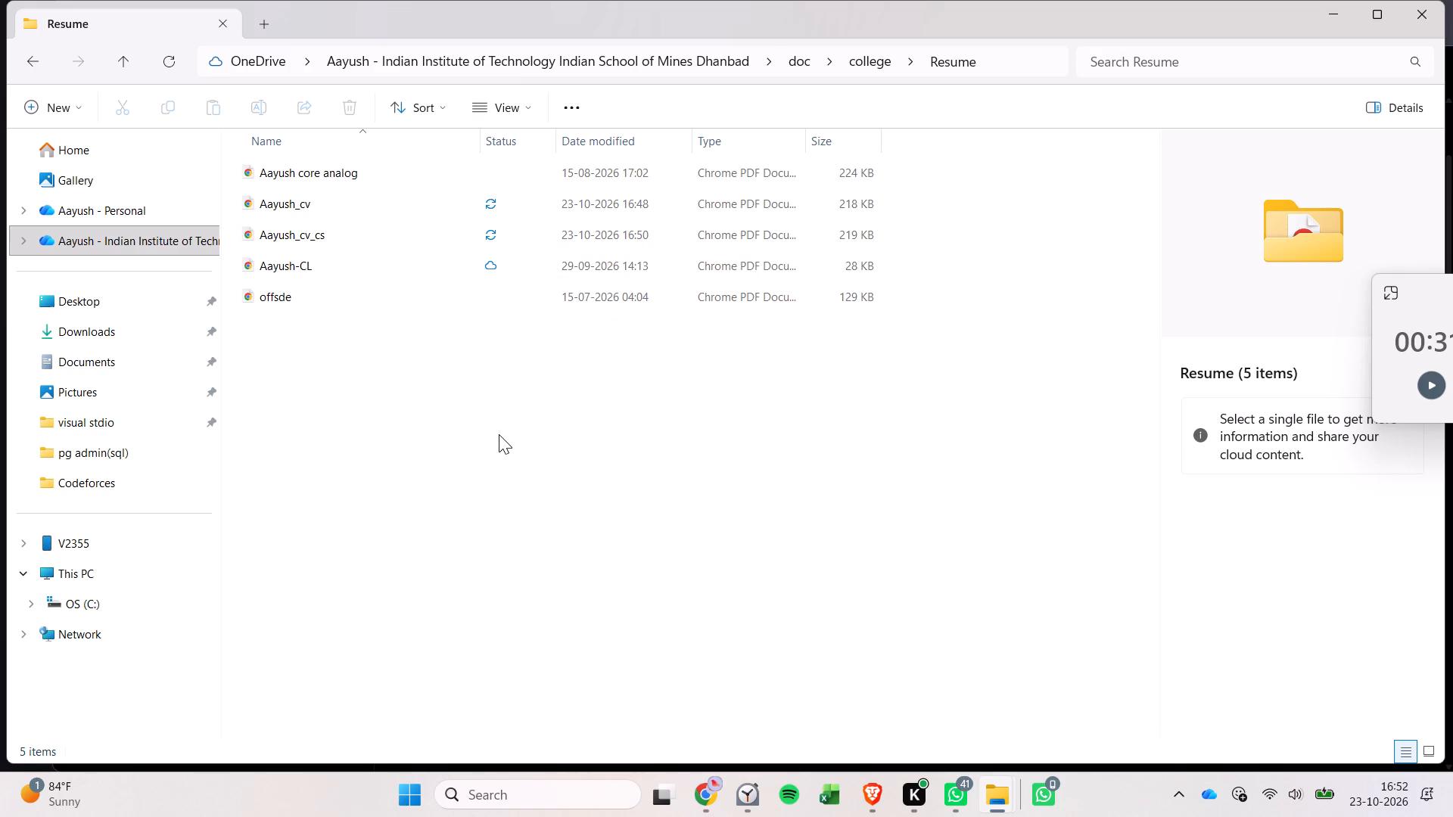
click(499, 434)
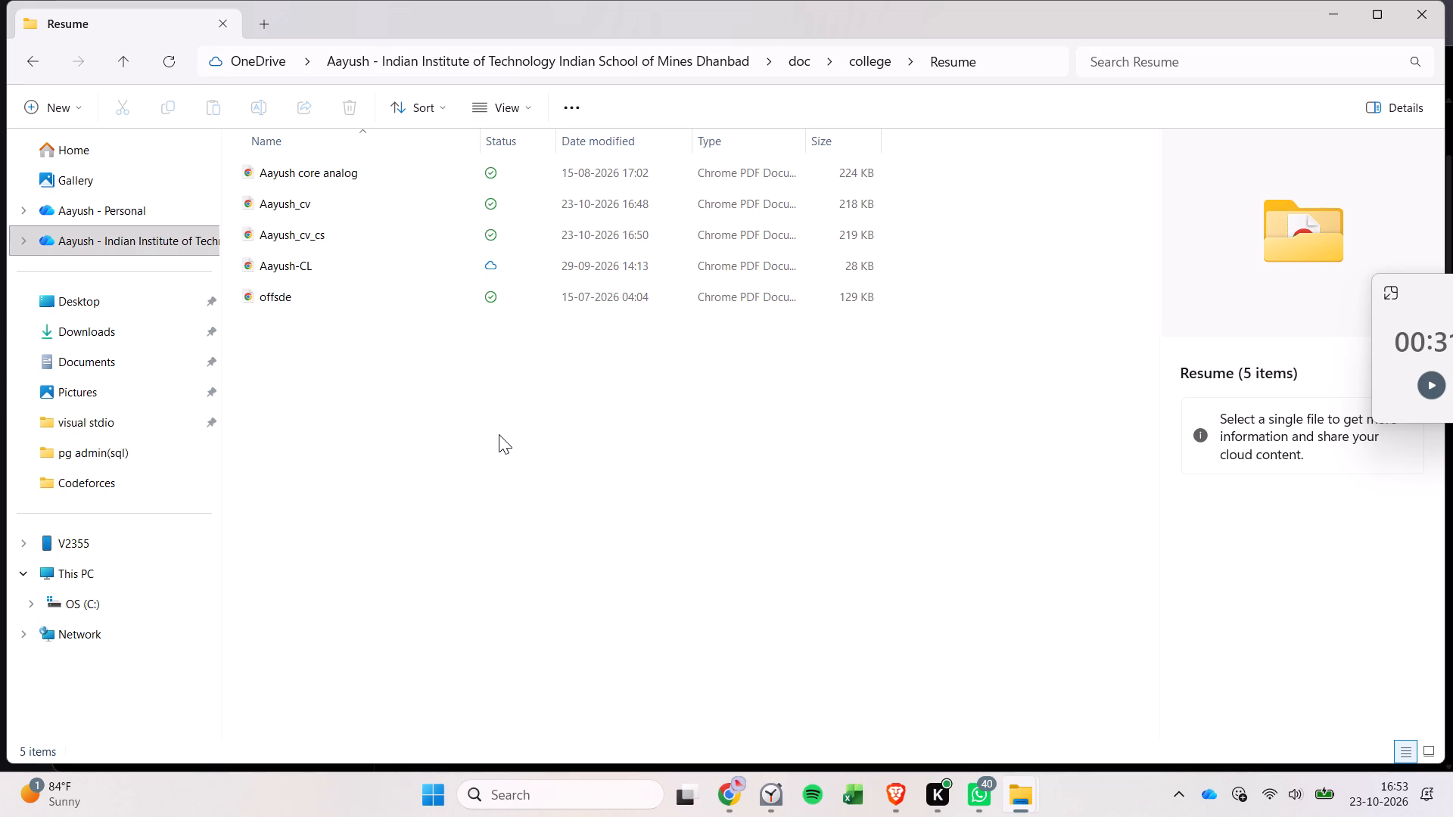
click(499, 434)
Open the Aayush_cv_cs PDF's name for editing in the Resume folder and remove its final letter s.
click(362, 238)
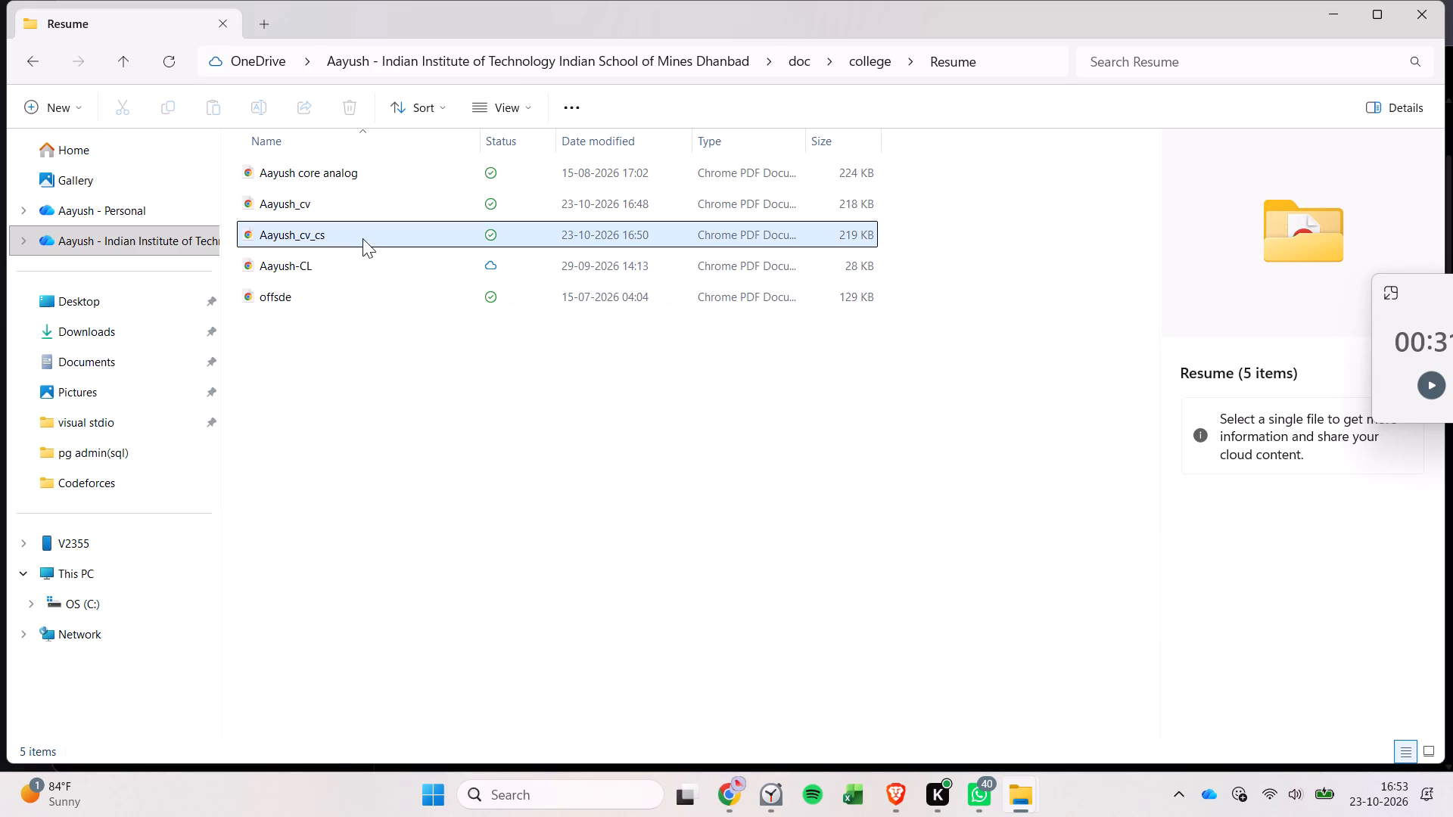
click(332, 223)
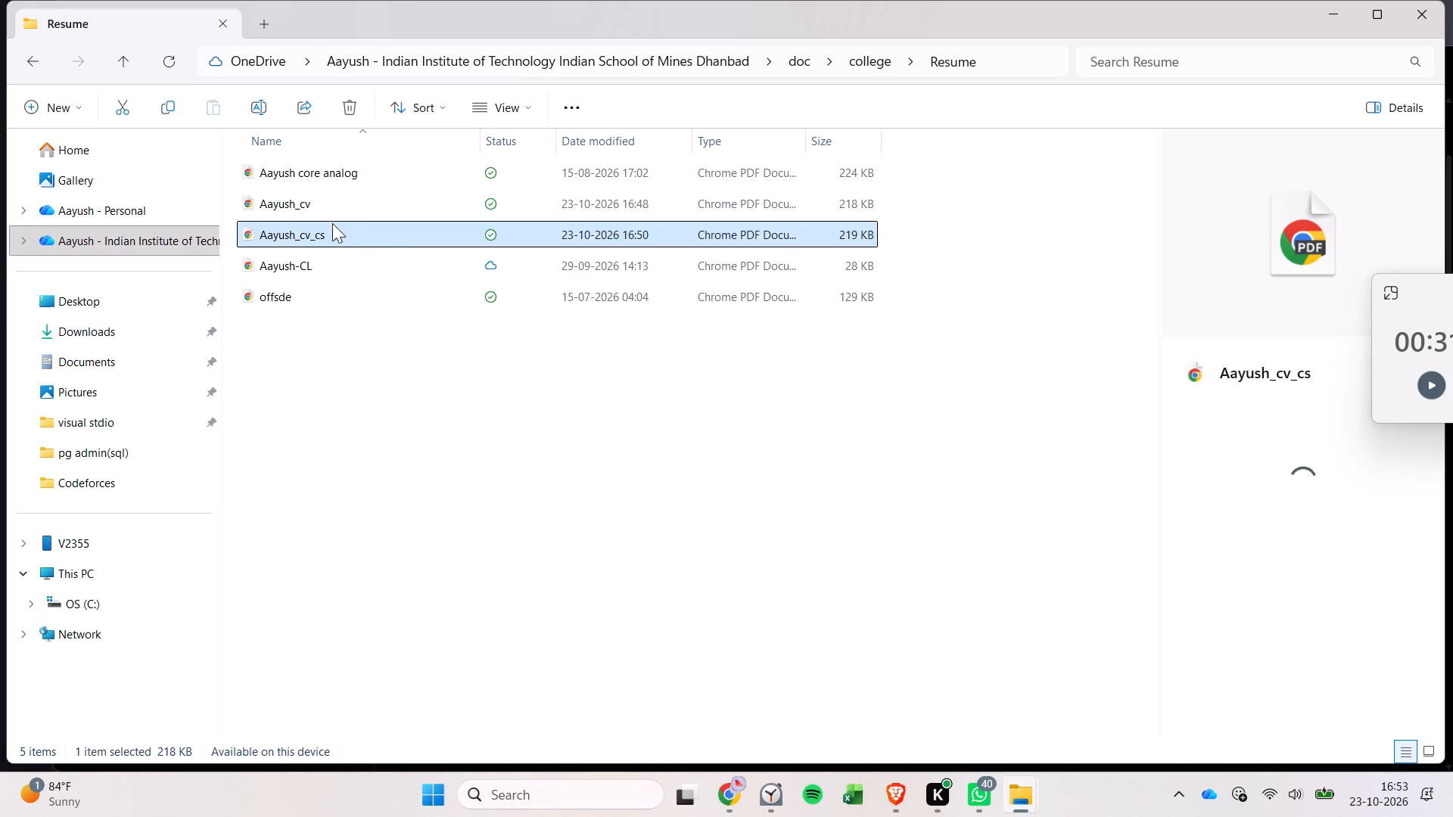
click(344, 231)
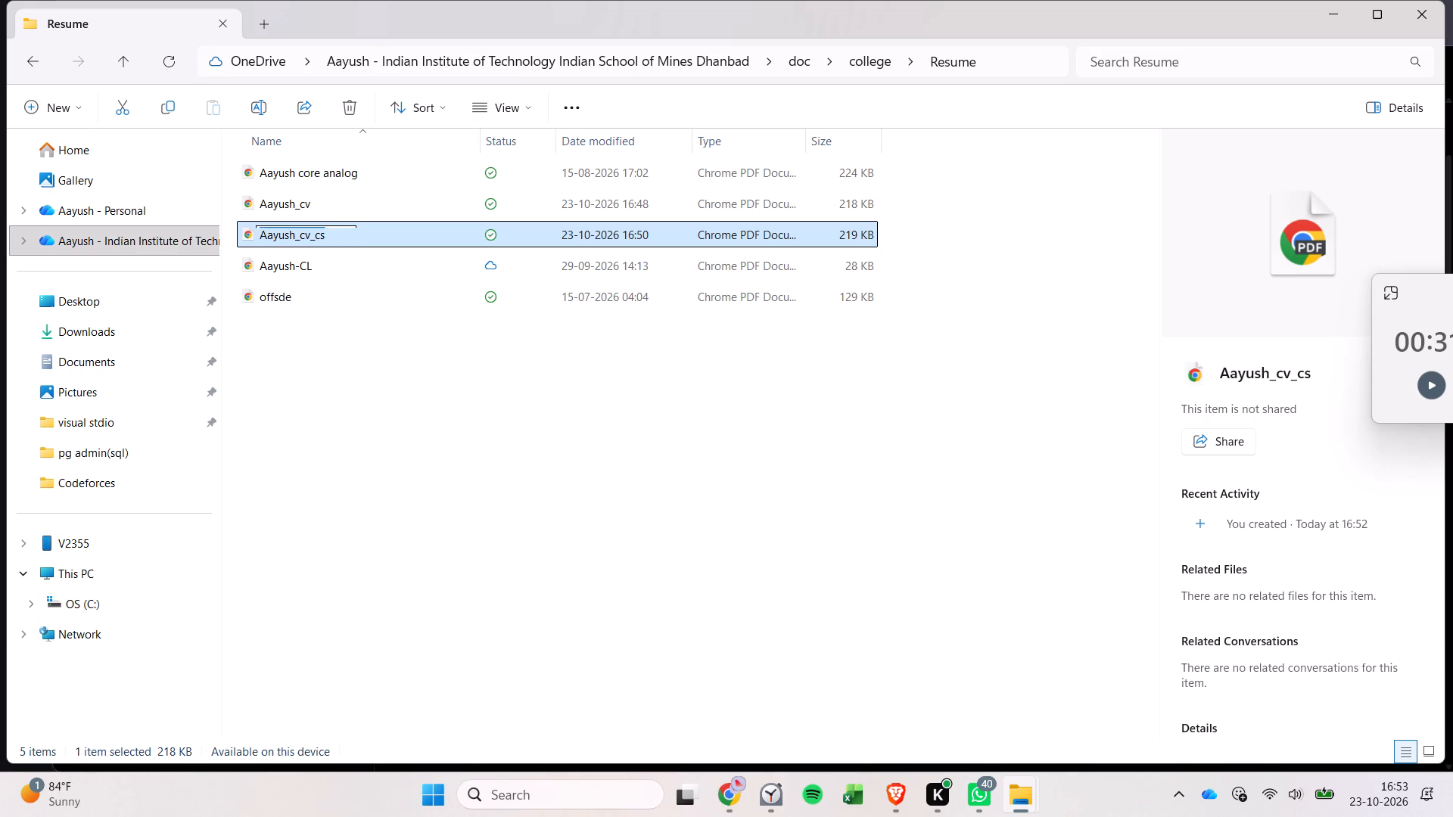
click(319, 231)
click(331, 235)
key(BackSpace)
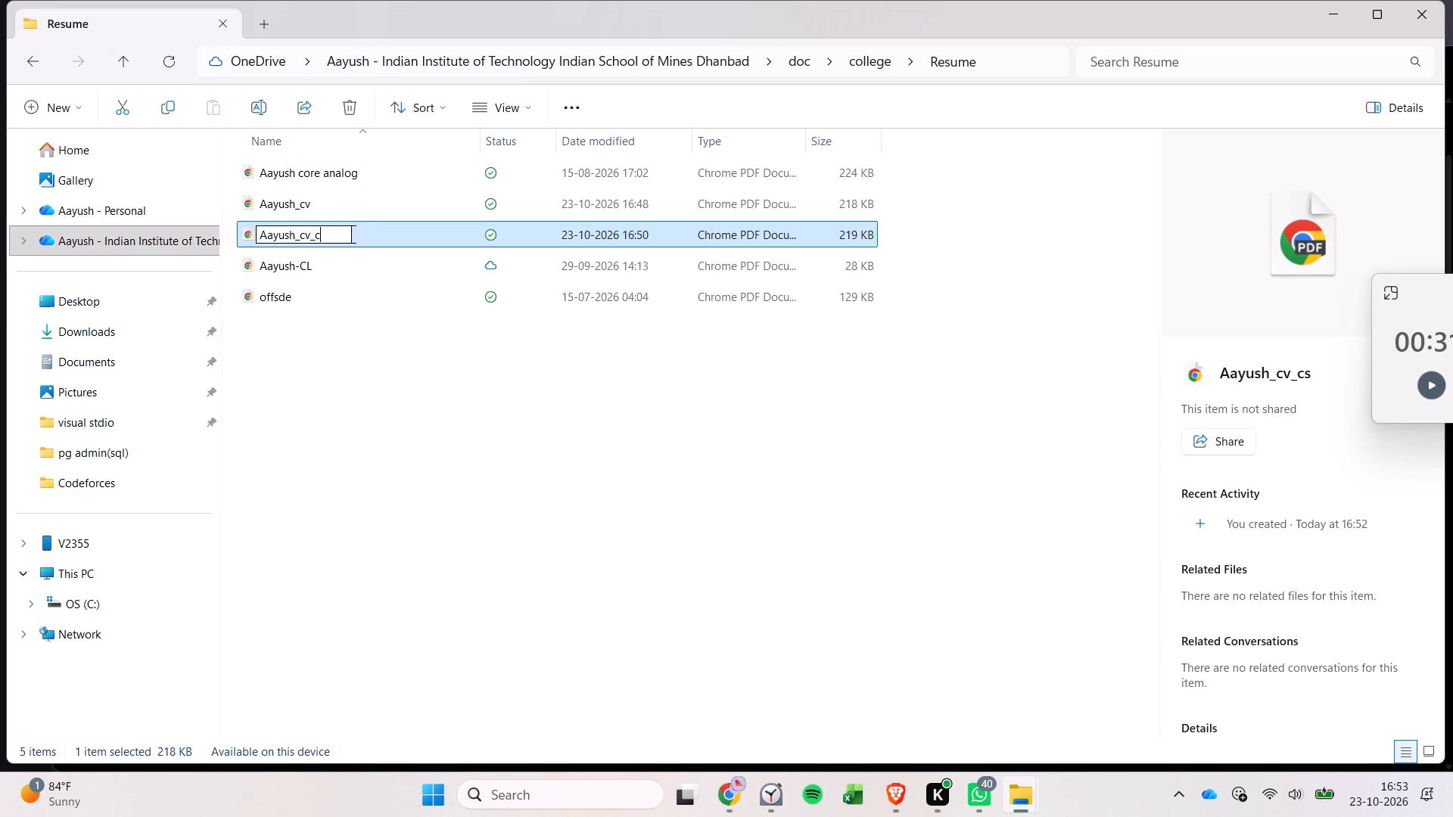
Finish renaming the resume PDF as Aayush_cv_c and refresh the Resume folder.
click(350, 416)
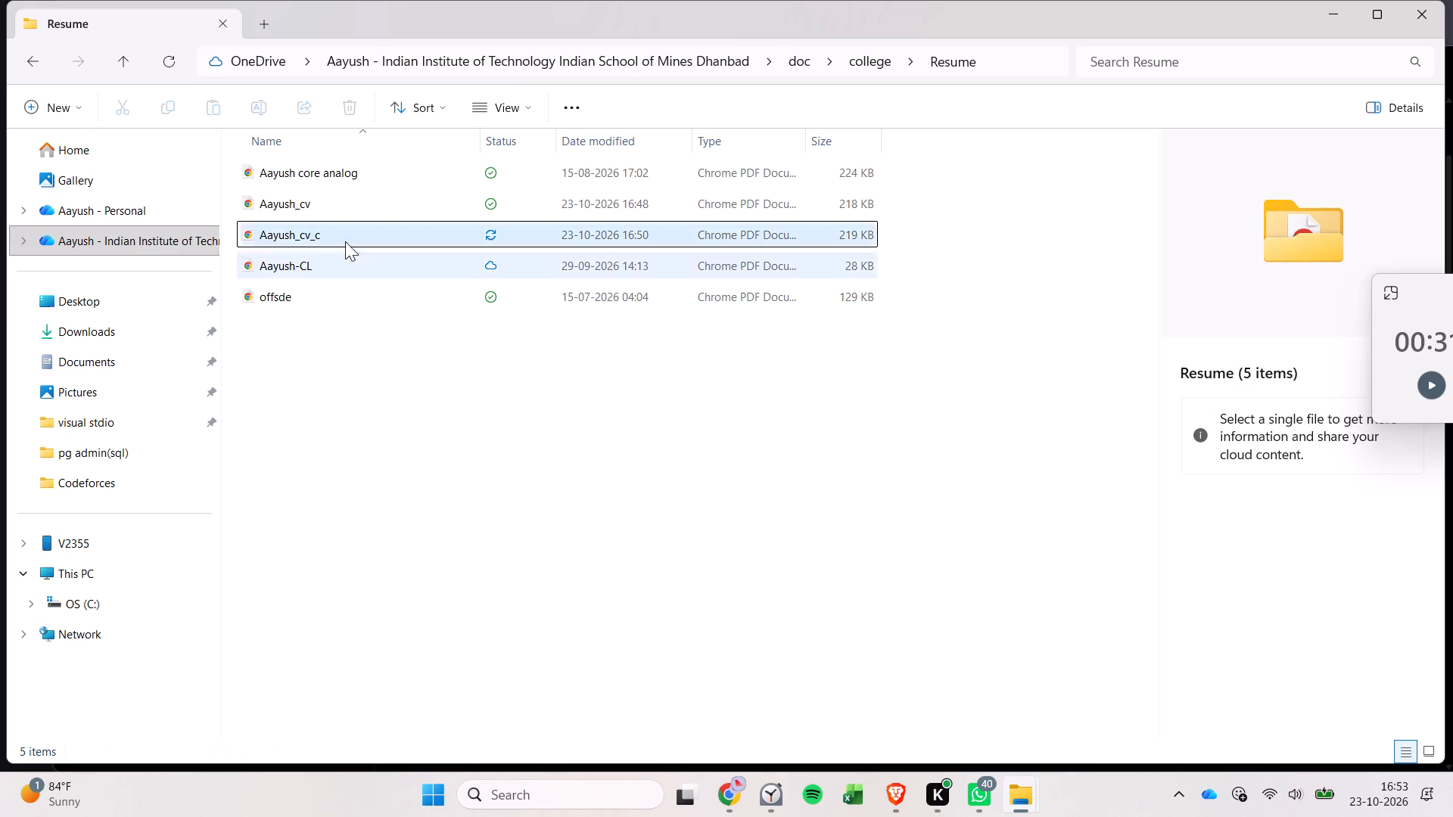
click(165, 67)
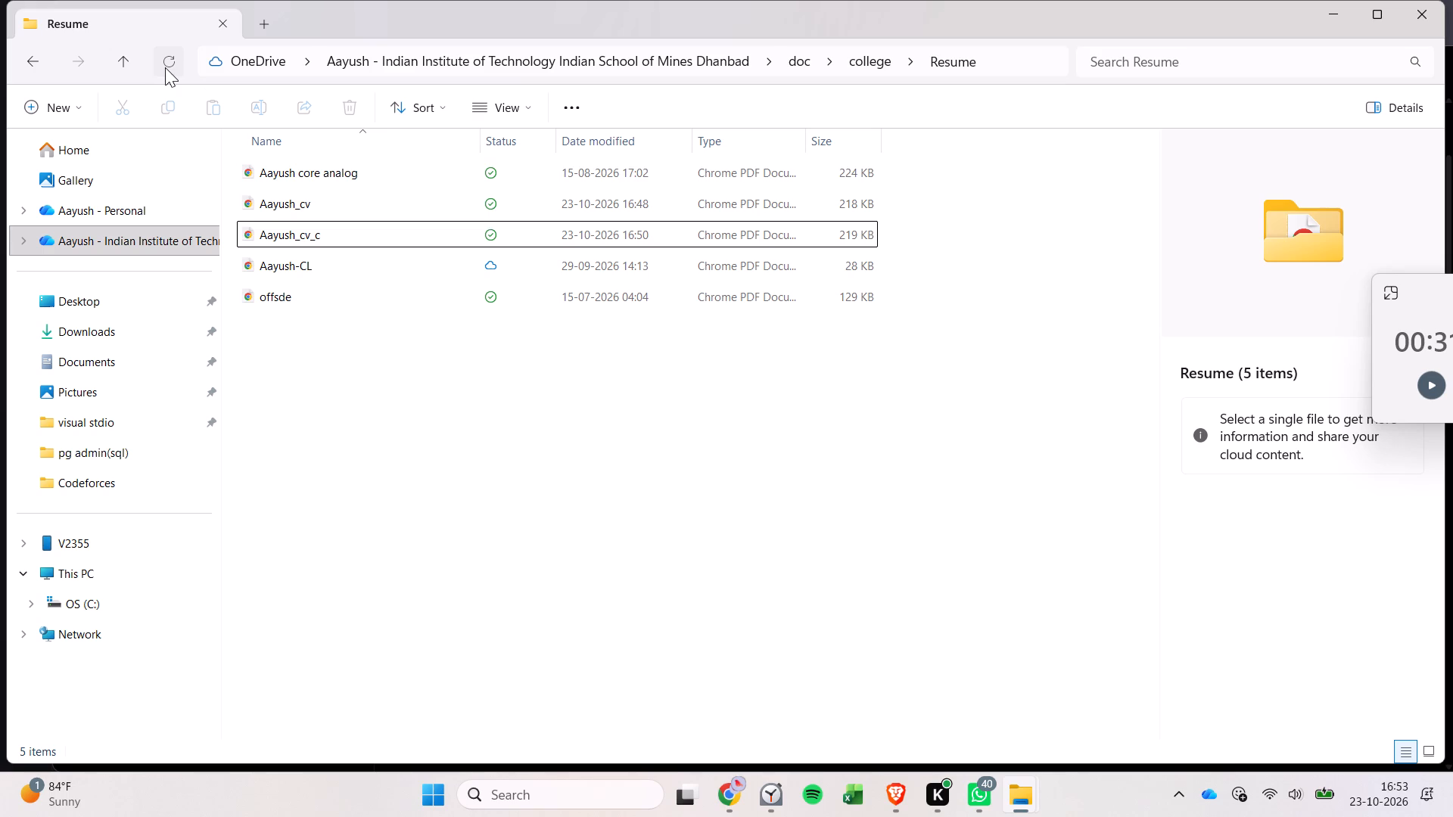
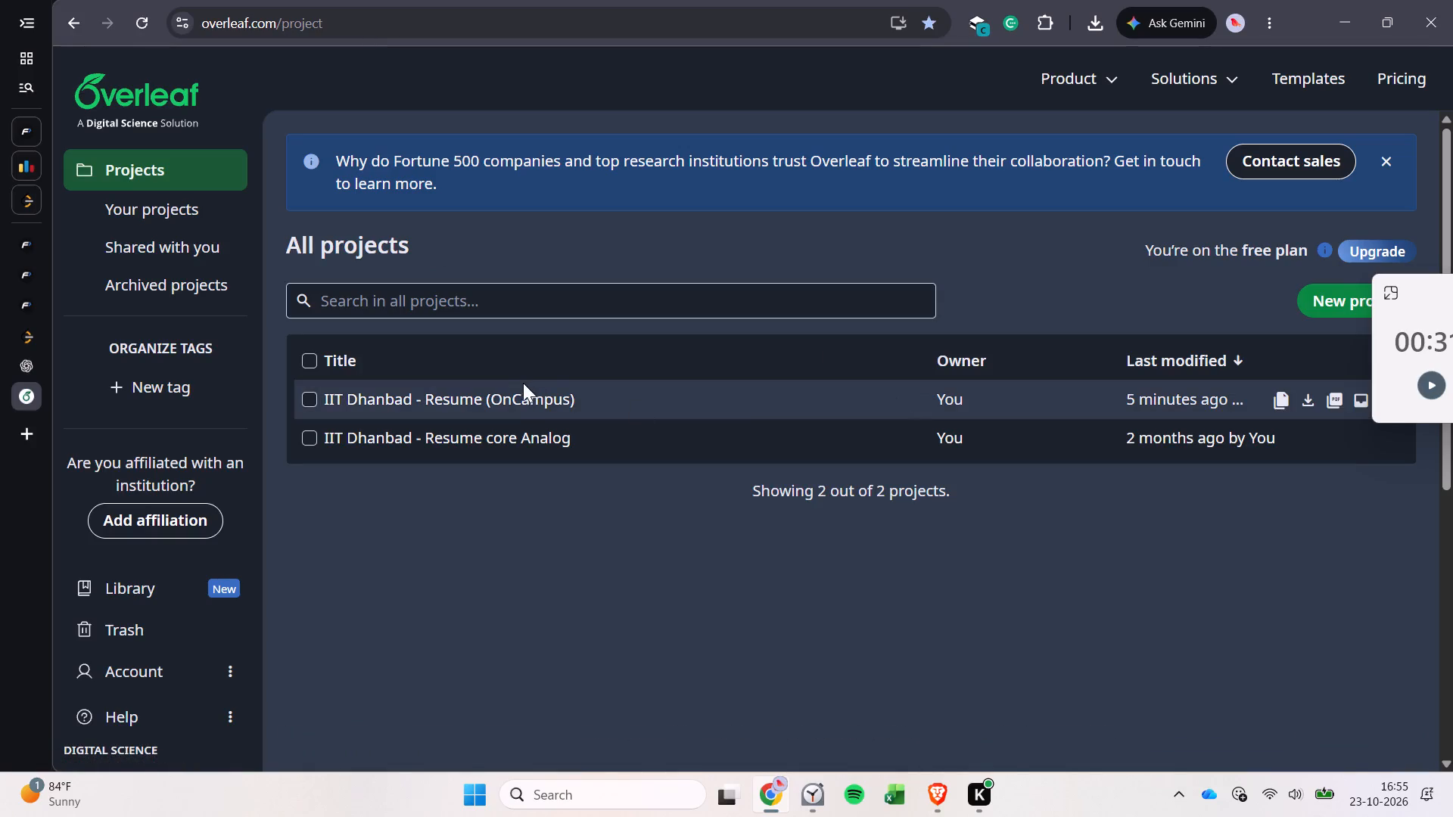
Open the IIT Dhanbad - Resume (OnCampus) project from the Overleaf project list.
click(508, 393)
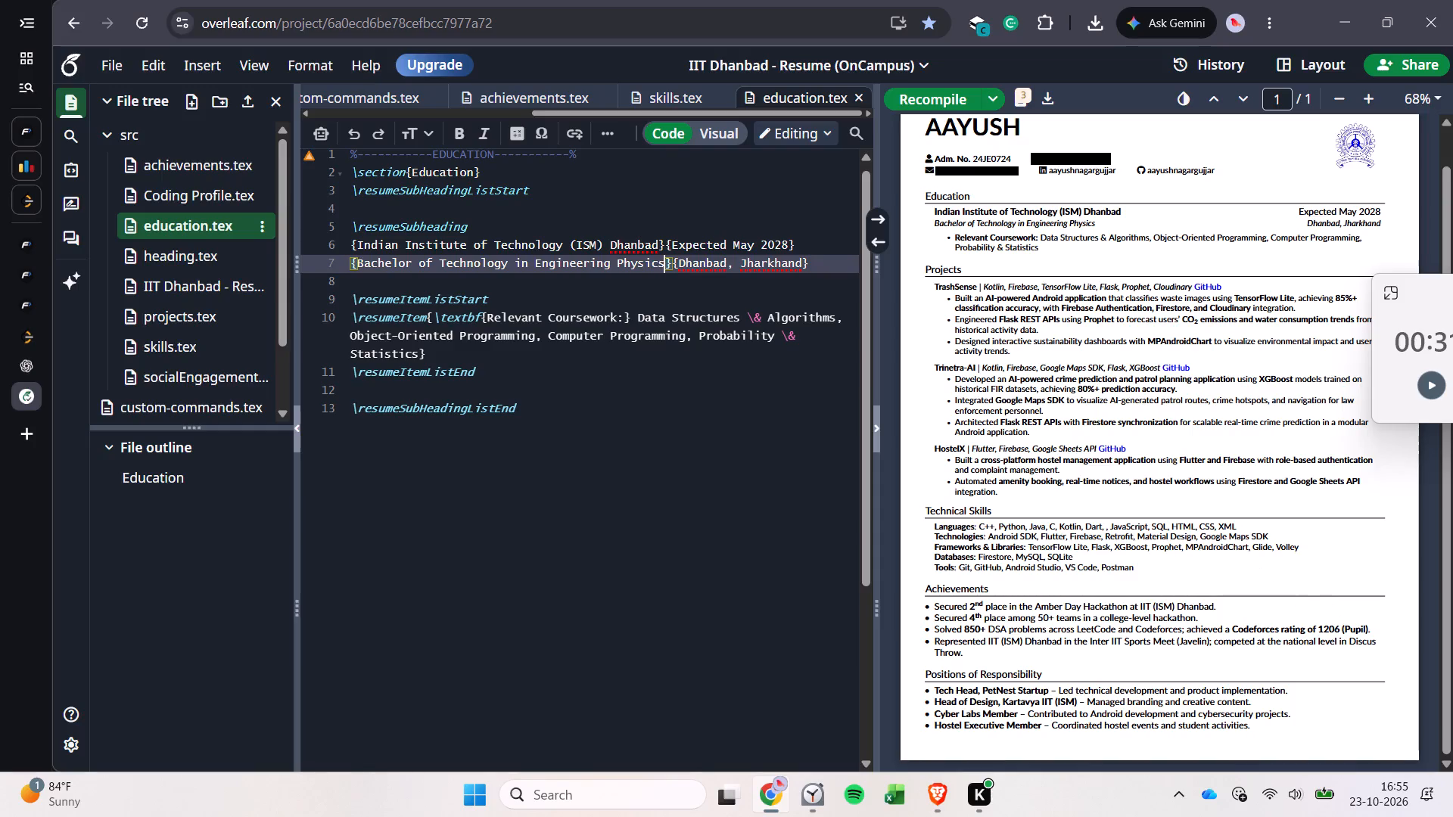
Remove the text (Pupil) after the Codeforces rating in achievements.tex.
click(1367, 628)
click(1367, 628)
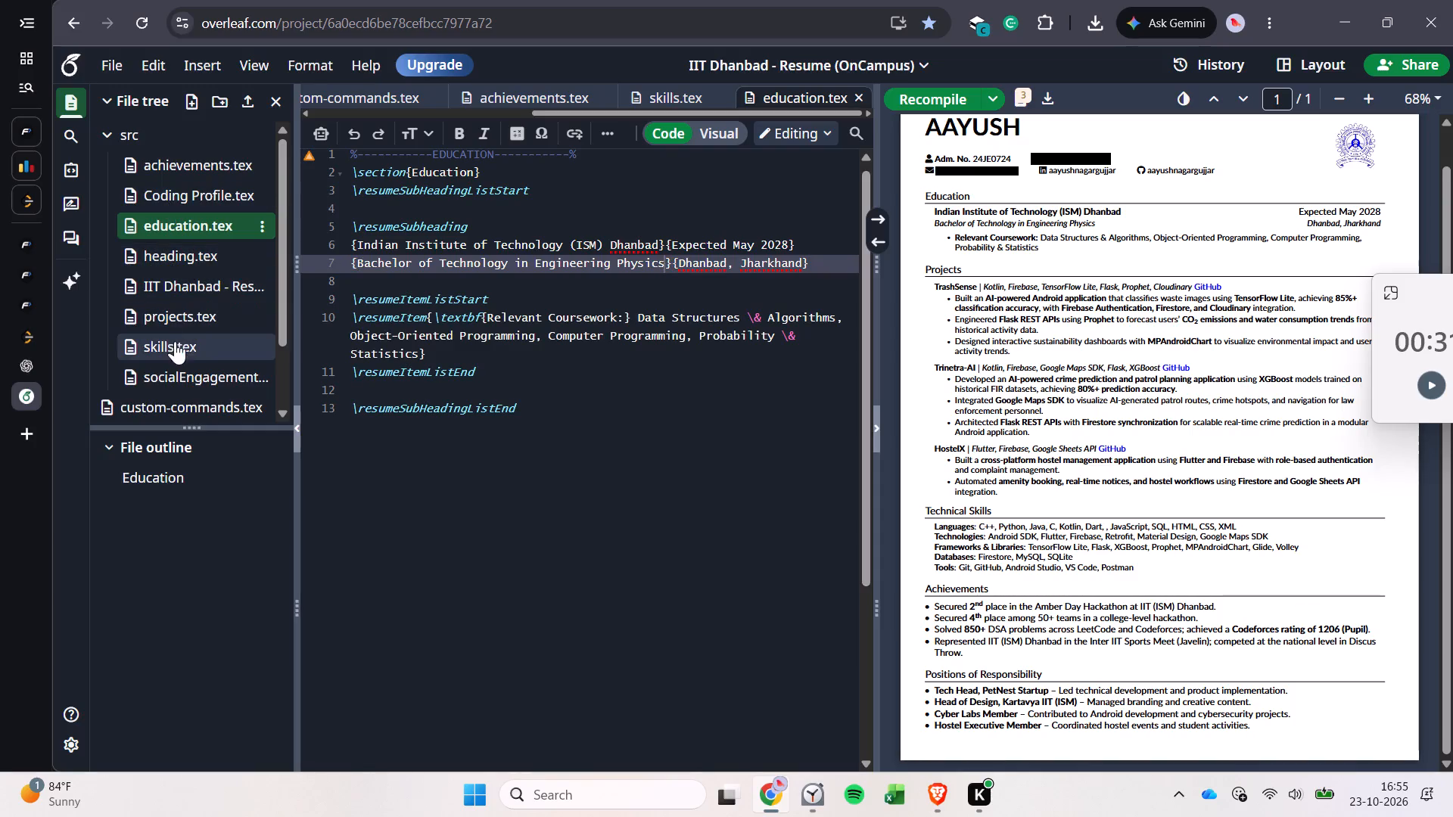
click(185, 157)
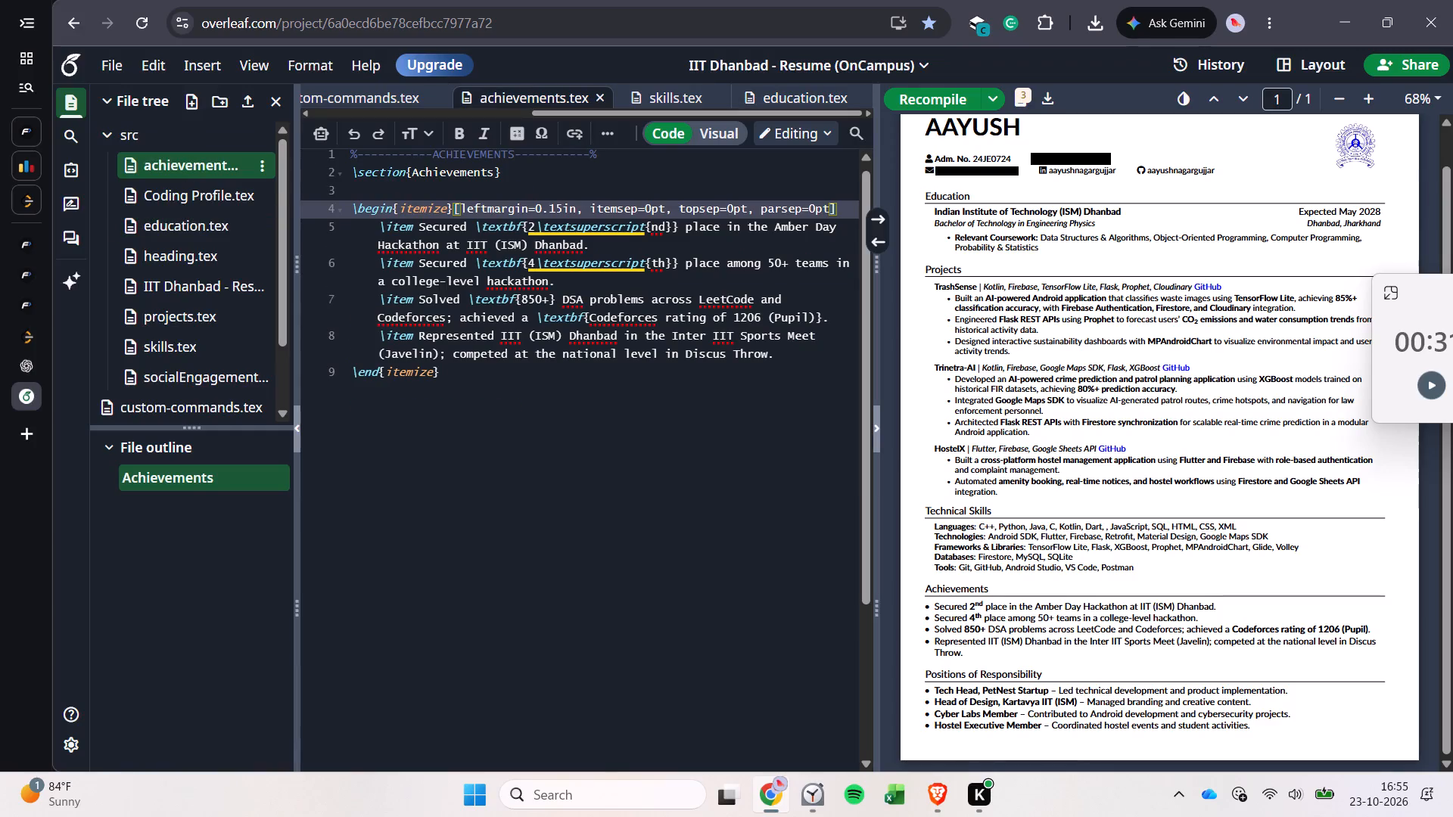
click(811, 316)
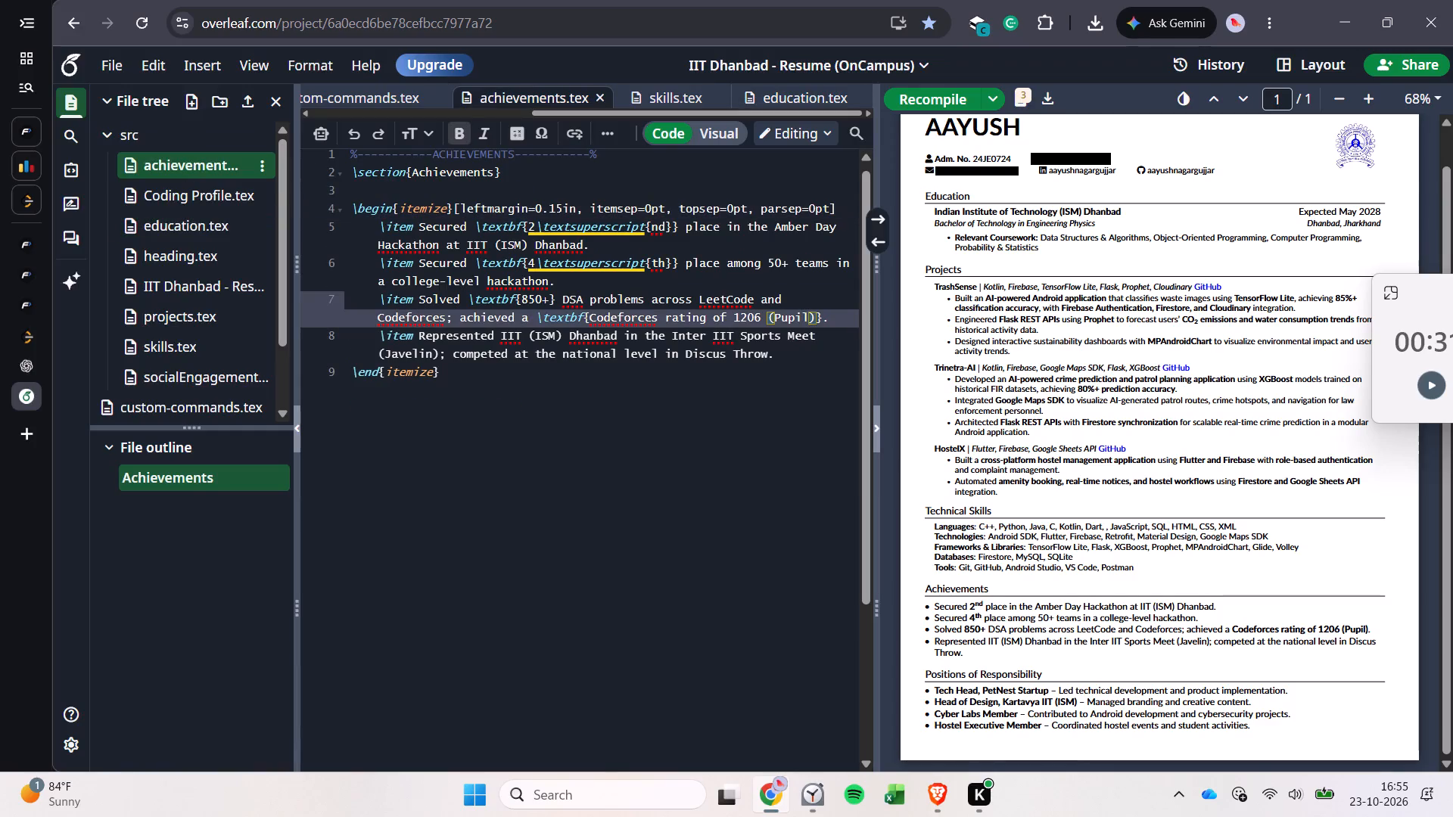
key(Right)
key(BackSpace)
key(BackSpace)
key(BackSpace)
key(BackSpace)
key(BackSpace)
key(BackSpace)
key(BackSpace)
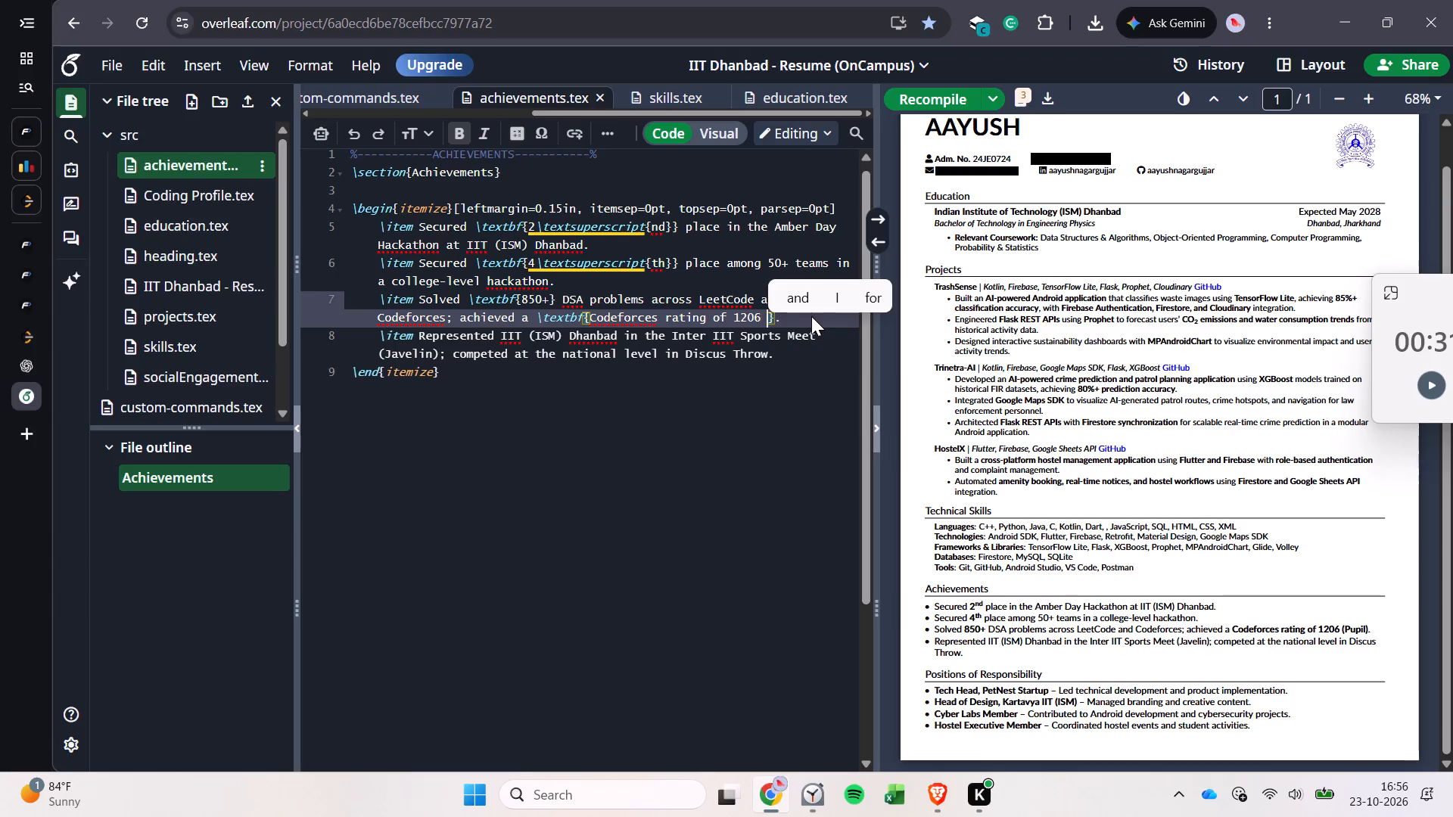
click(702, 425)
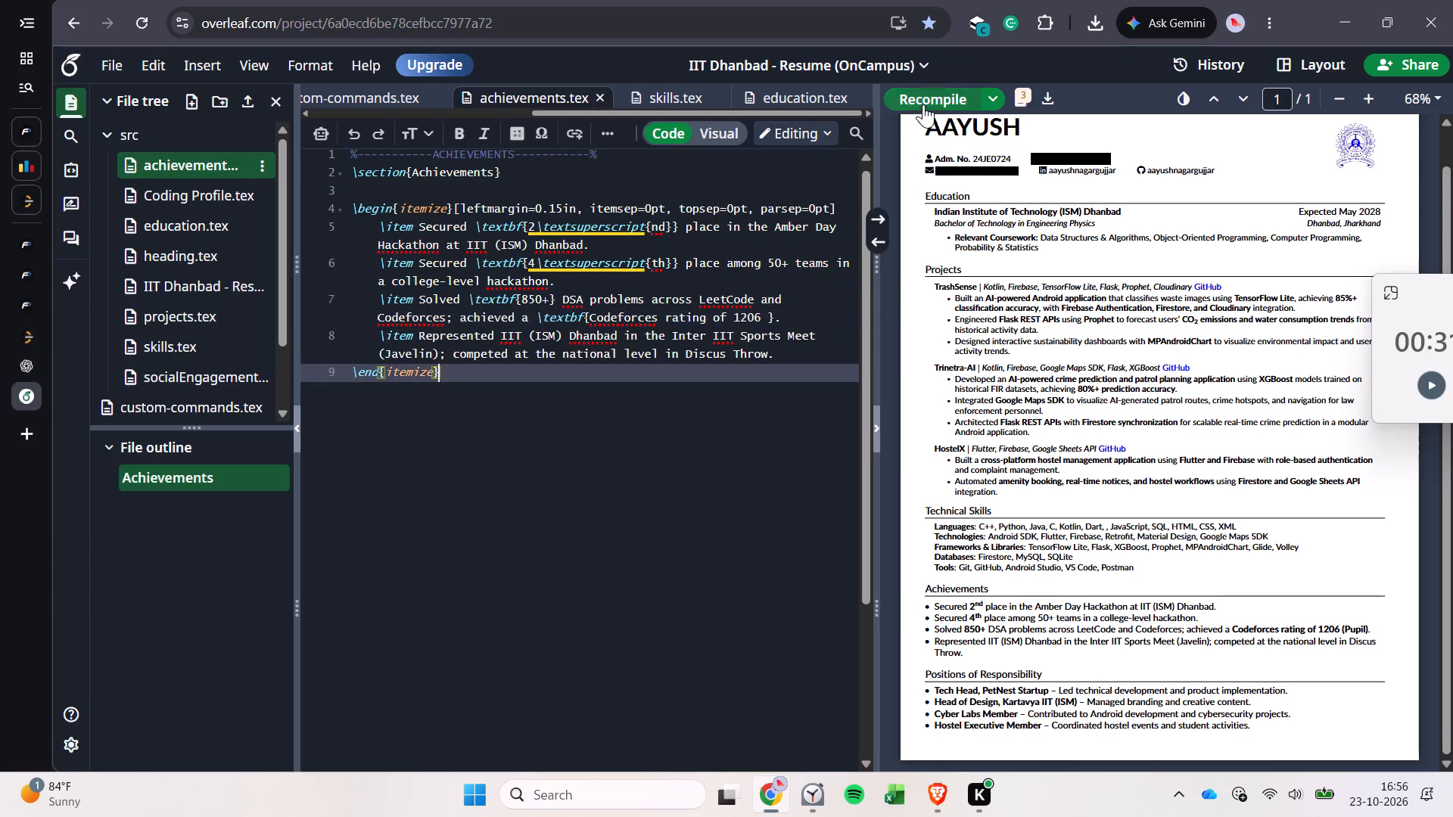
Recompile the resume and download its PDF.
click(926, 104)
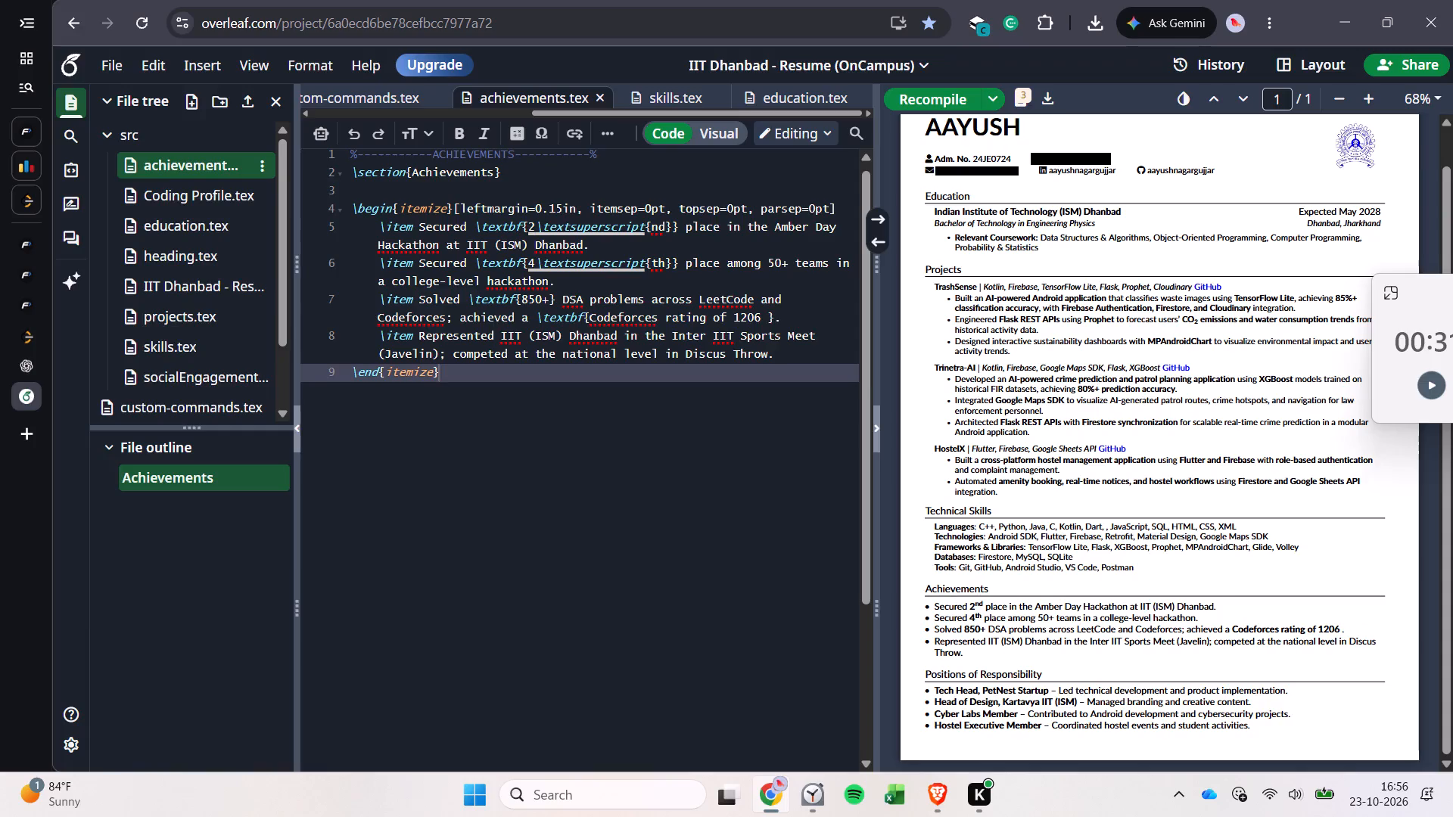
click(1053, 95)
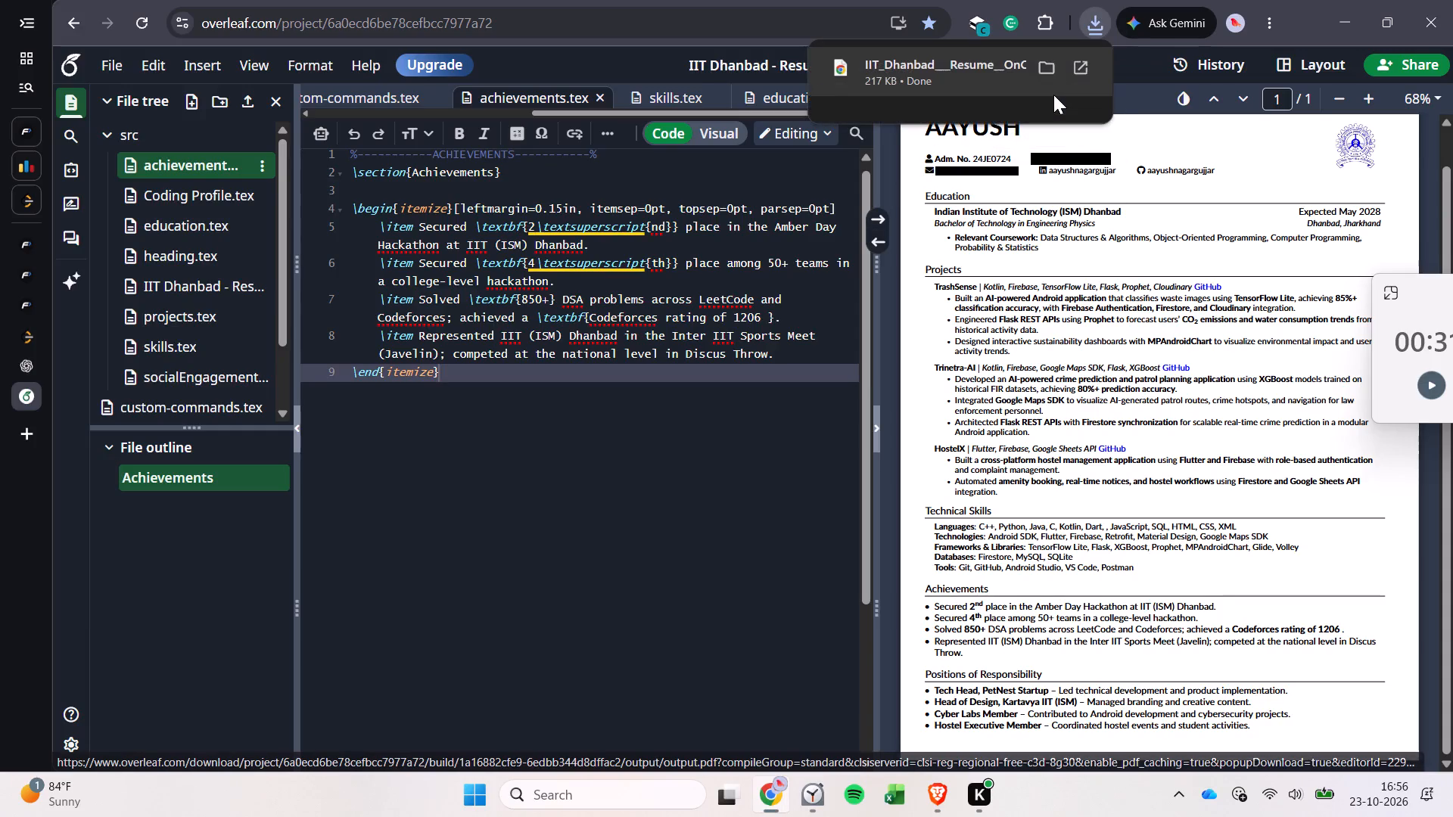
click(584, 375)
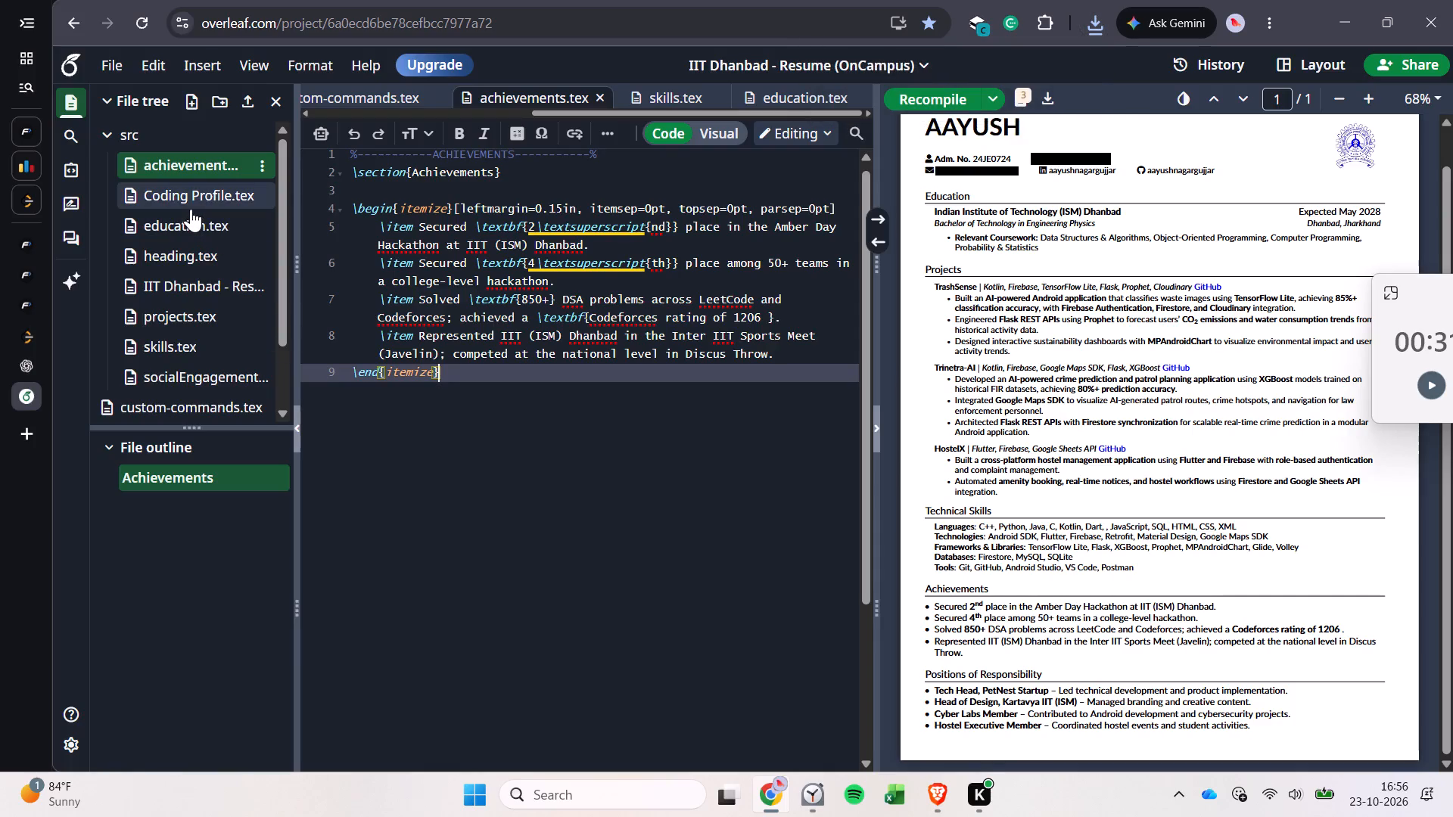
Set the Codeforces rating in the achievements.tex problem-solving item to 1406.
click(748, 308)
key(Down)
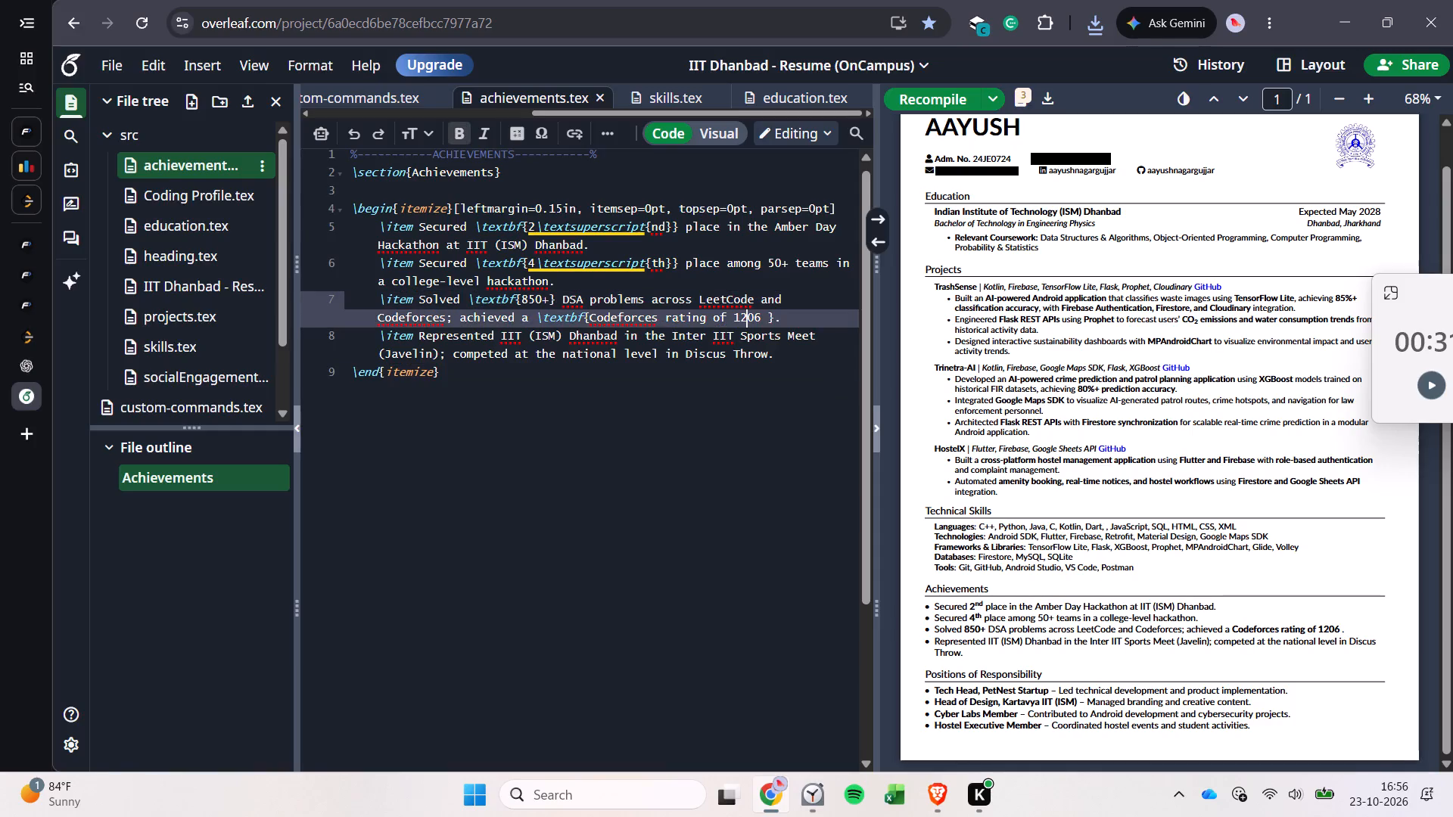
key(BackSpace)
key(4)
click(666, 381)
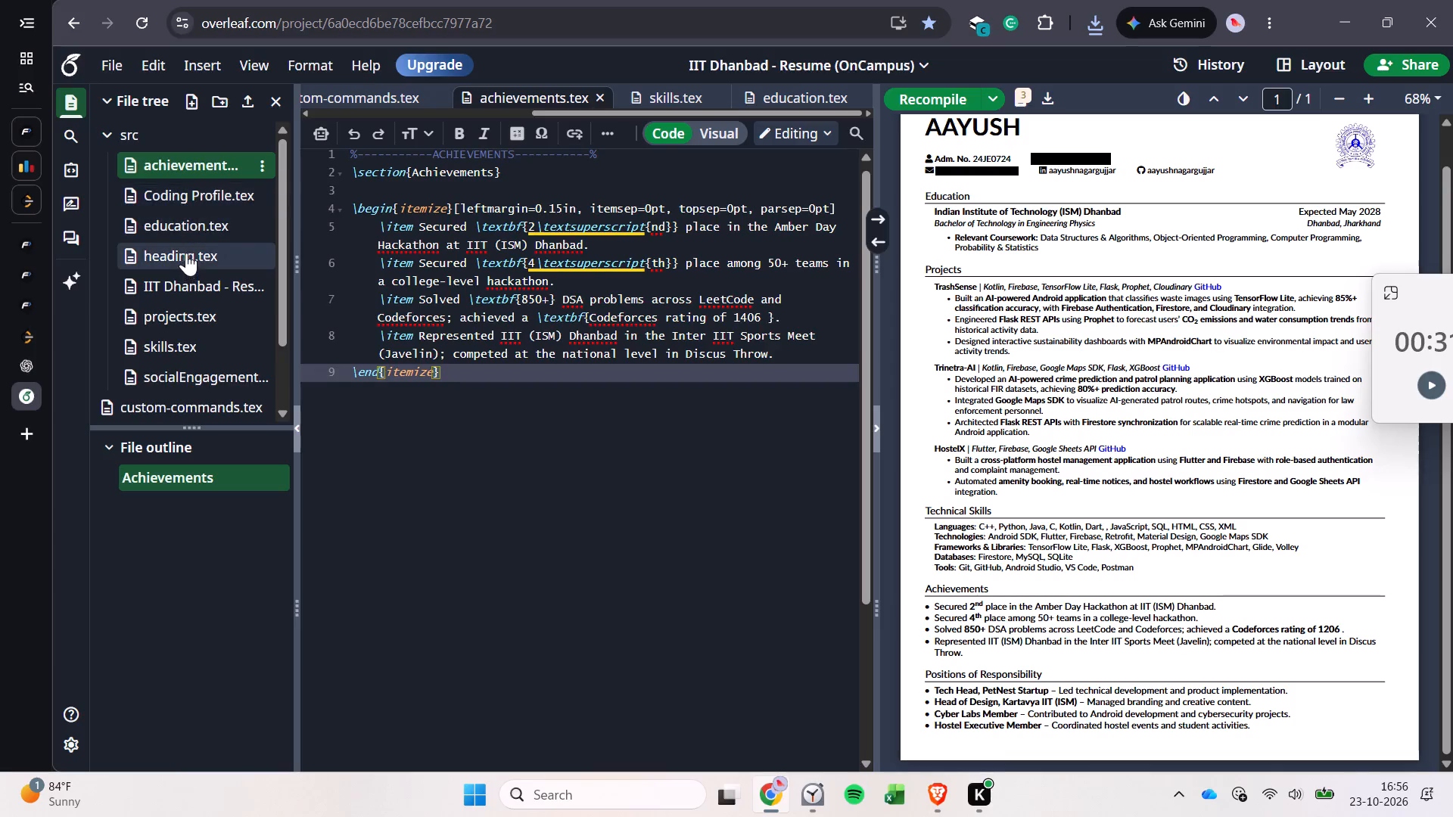
Set the Bachelor of Technology subject in education.tex to Computer Science.
click(192, 218)
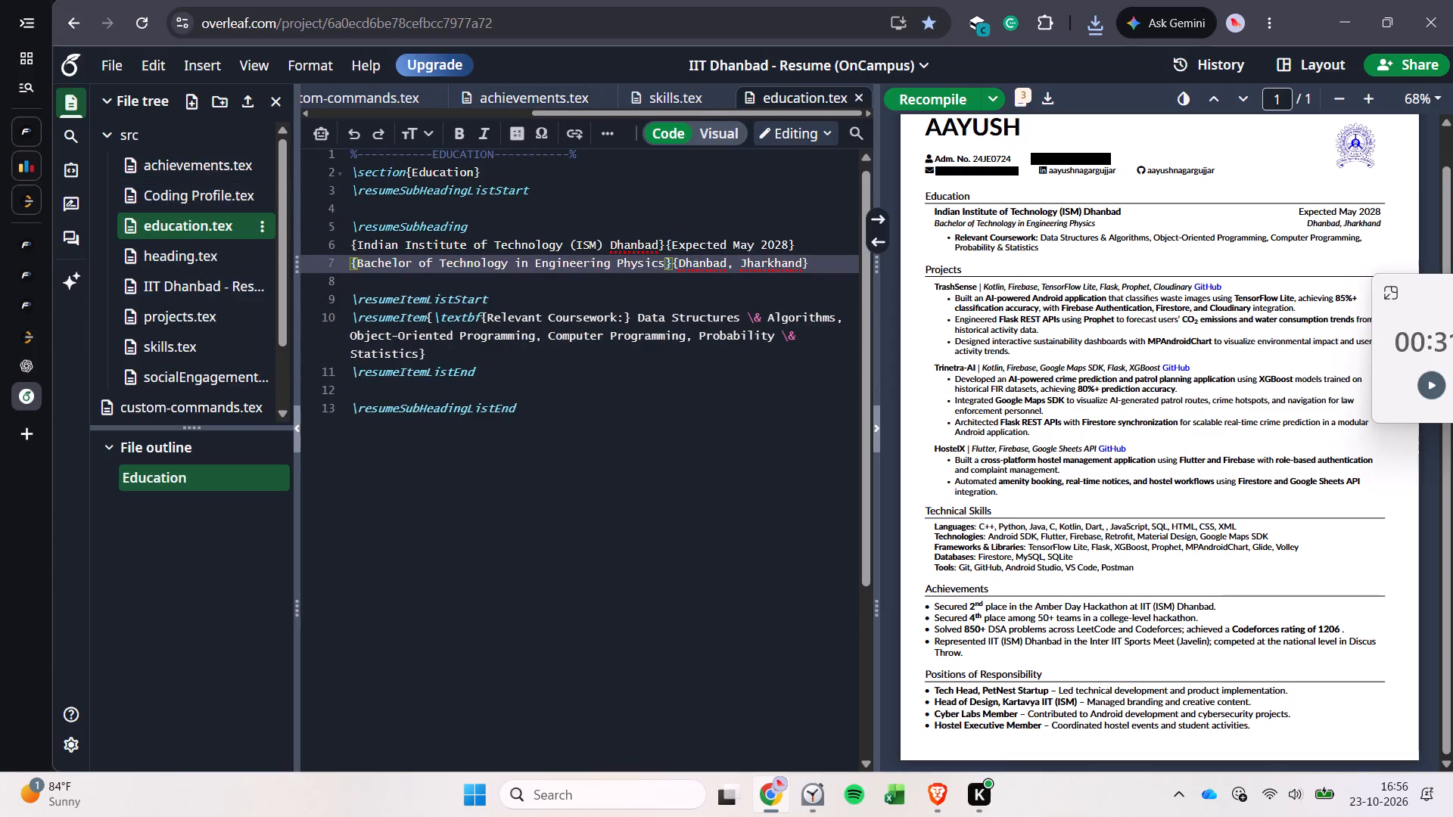
key(ctrl+y)
key(ctrl+y)
key(BackSpace)
key(BackSpace)
key(BackSpace)
key(BackSpace)
key(BackSpace)
key(BackSpace)
key(BackSpace)
key(BackSpace)
key(BackSpace)
key(BackSpace)
key(BackSpace)
key(BackSpace)
key(BackSpace)
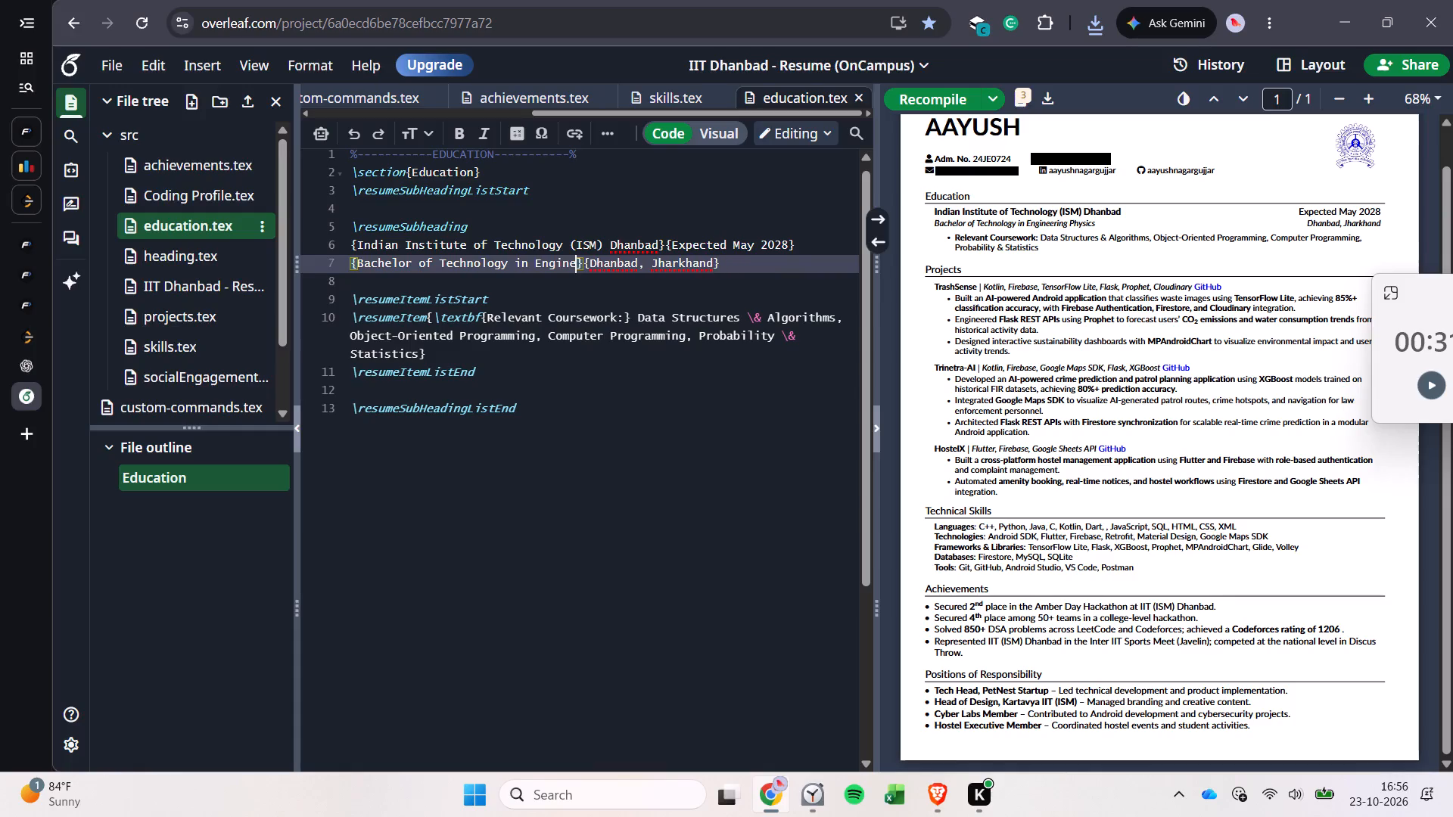
key(BackSpace)
key(BackSpace)
key(BackSpace)
key(BackSpace)
key(BackSpace)
key(BackSpace)
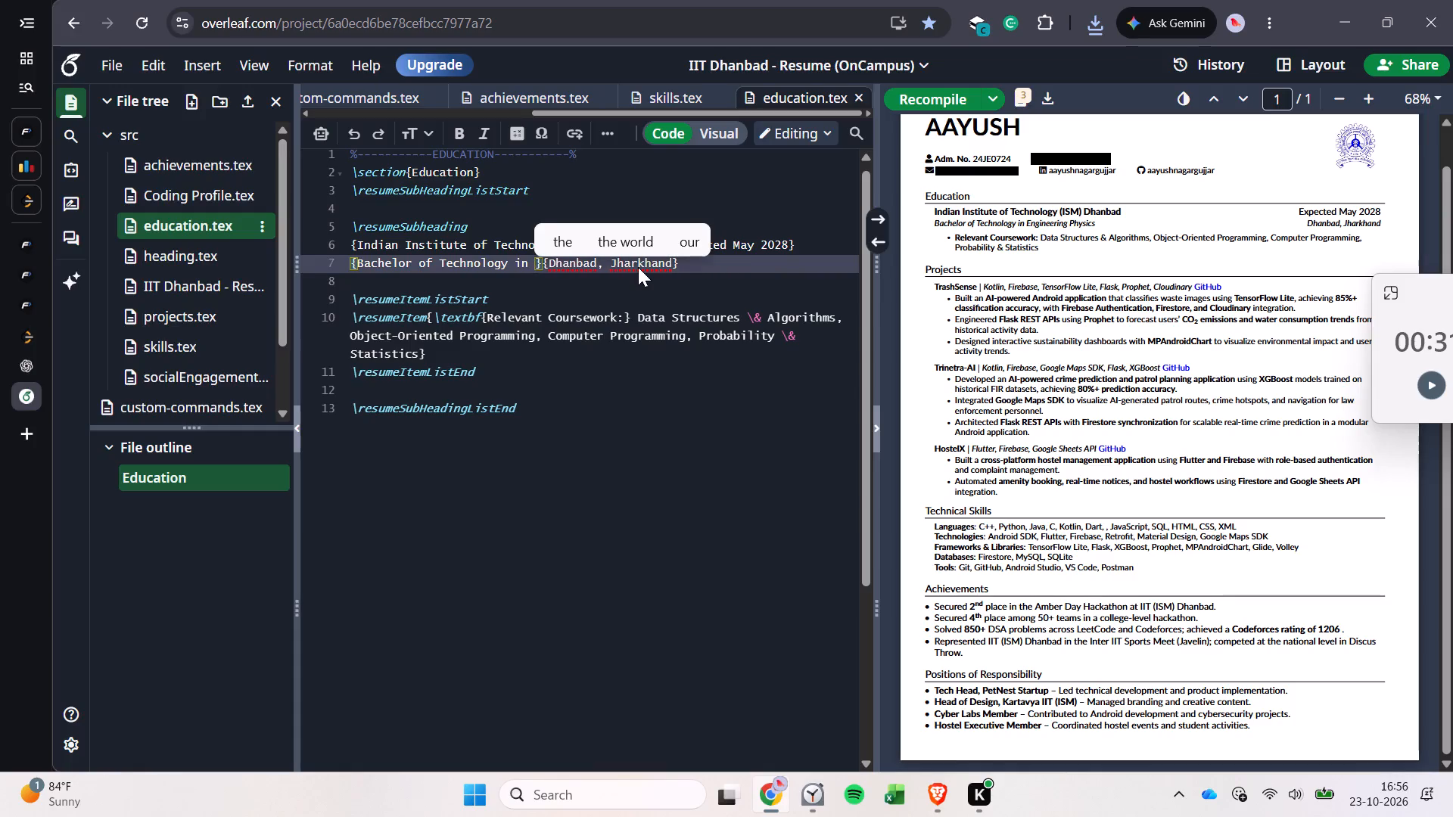
text(Compute)
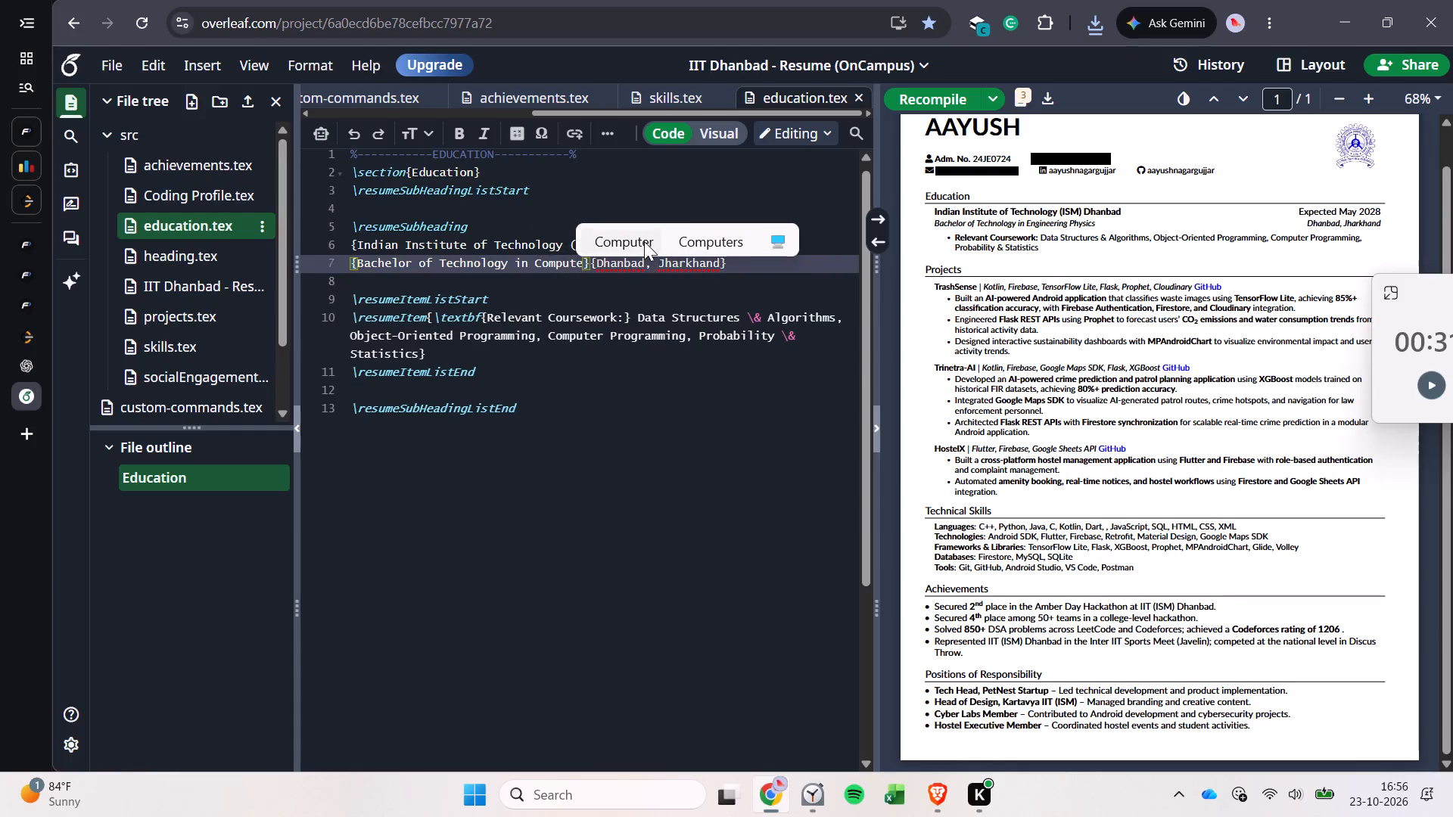
double_click(621, 244)
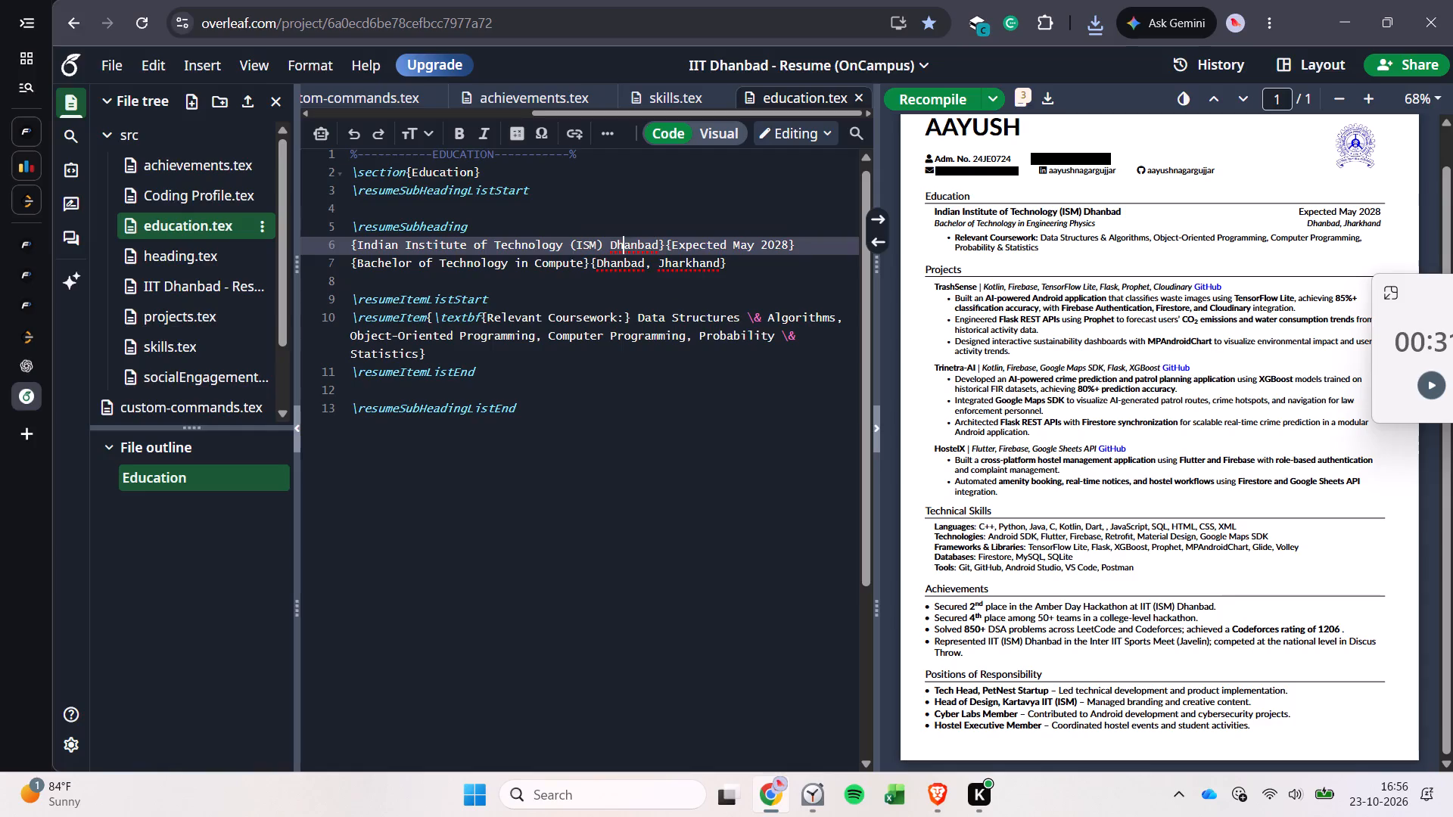
click(582, 265)
text(r)
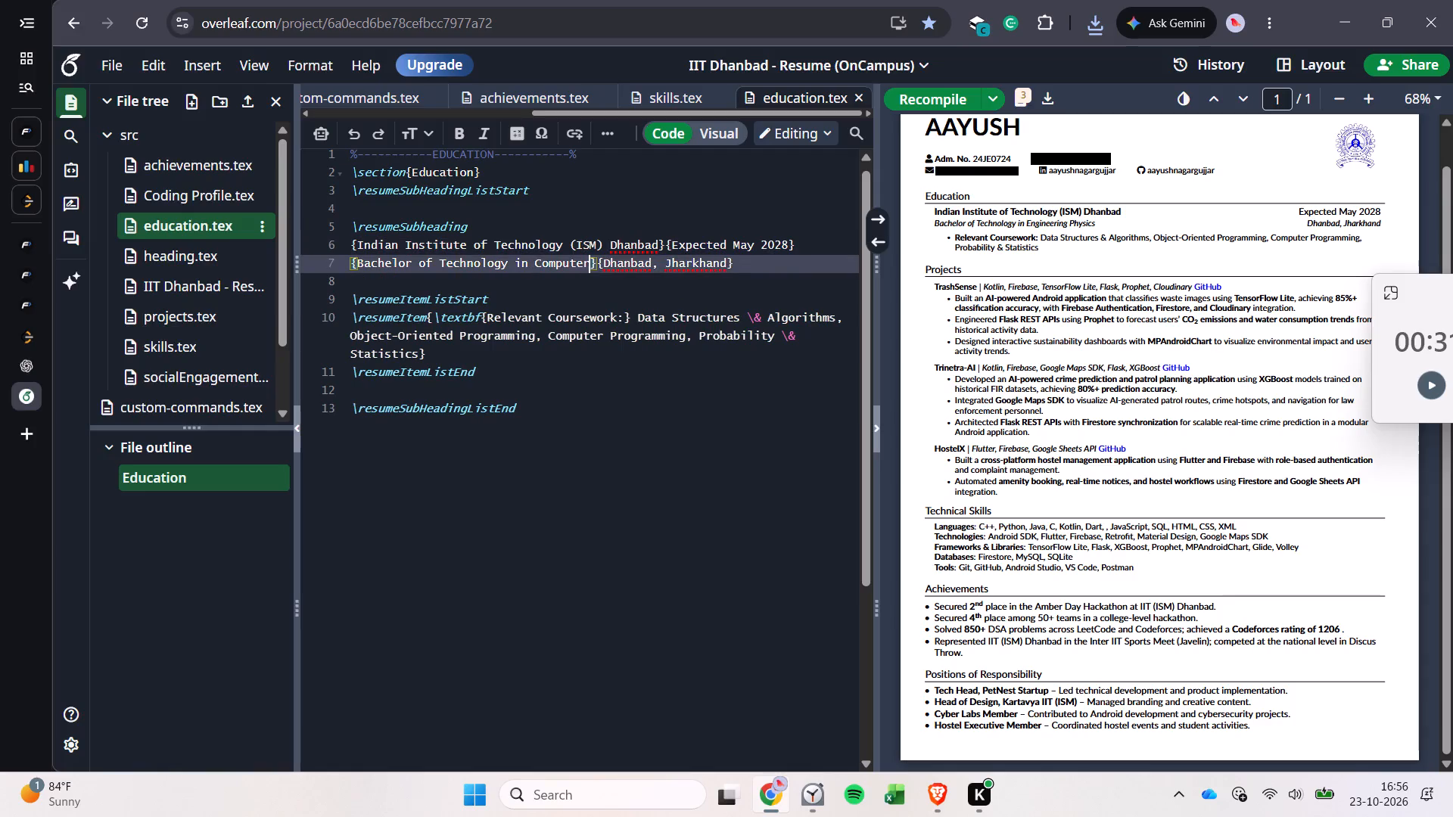
key(space)
text(Science)
key(space)
Add the grade (8.13/10) after the degree subject in education.tex.
key(shift+parenleft)
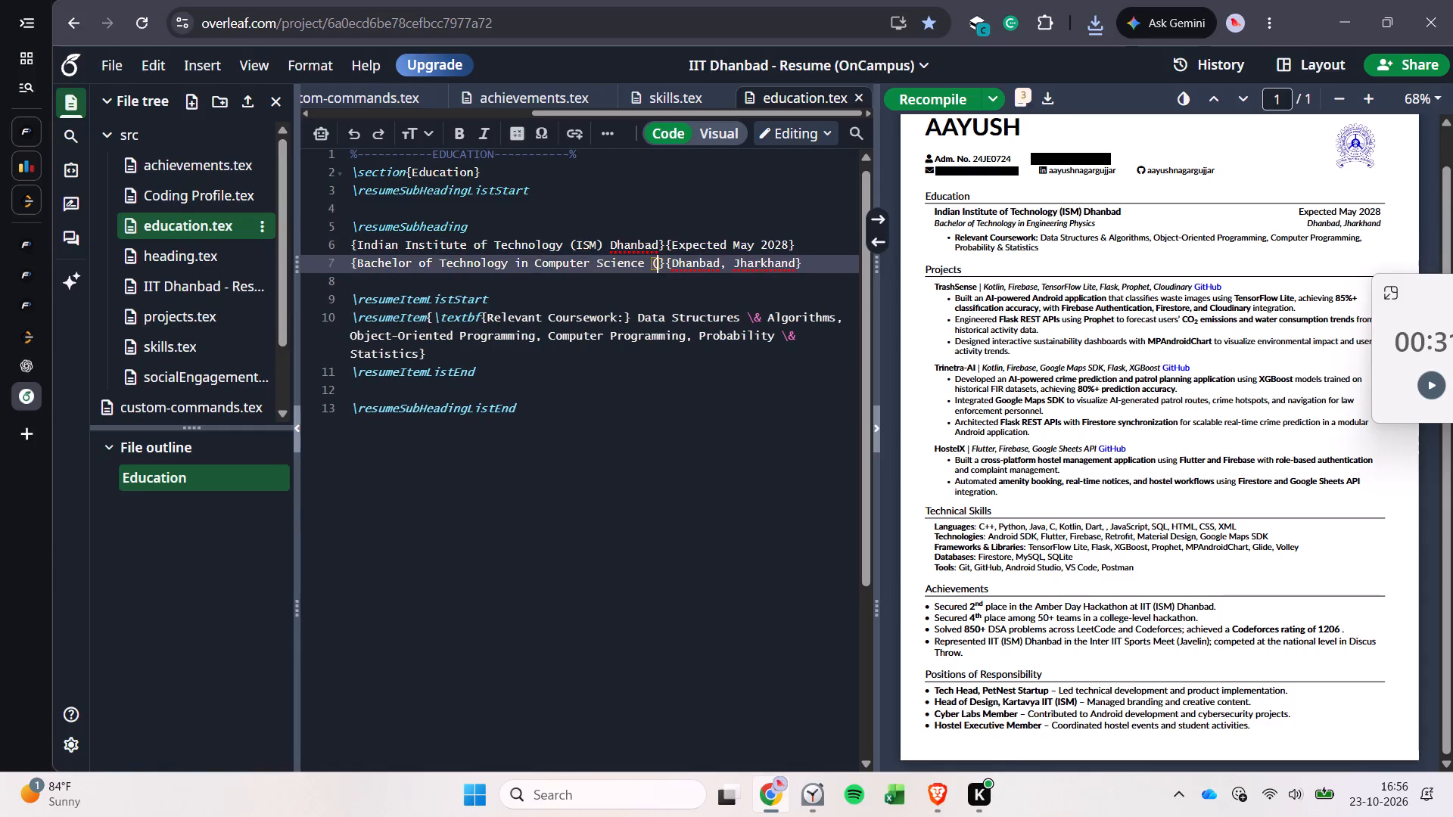
key(shift+parenright)
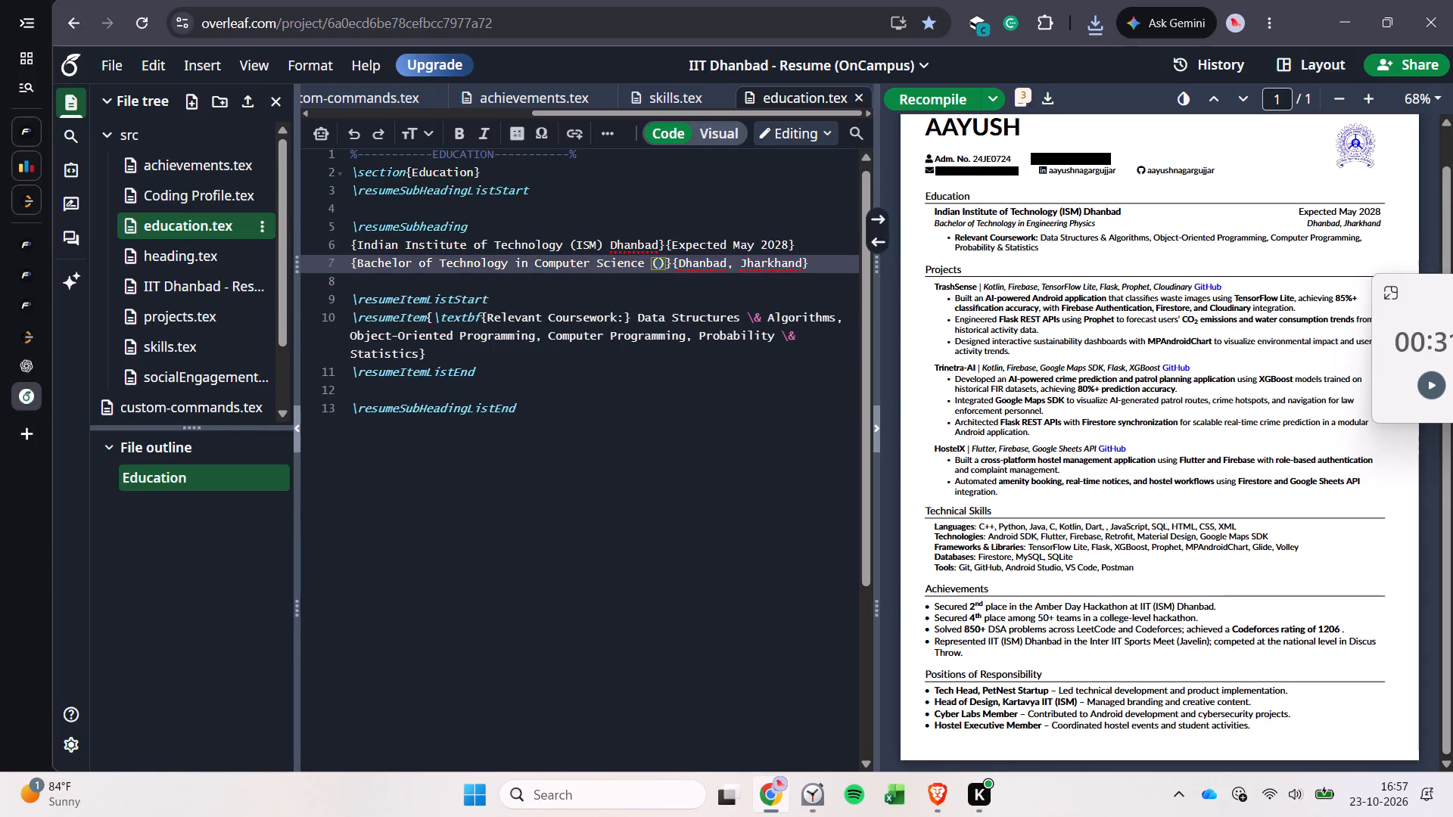
key(8)
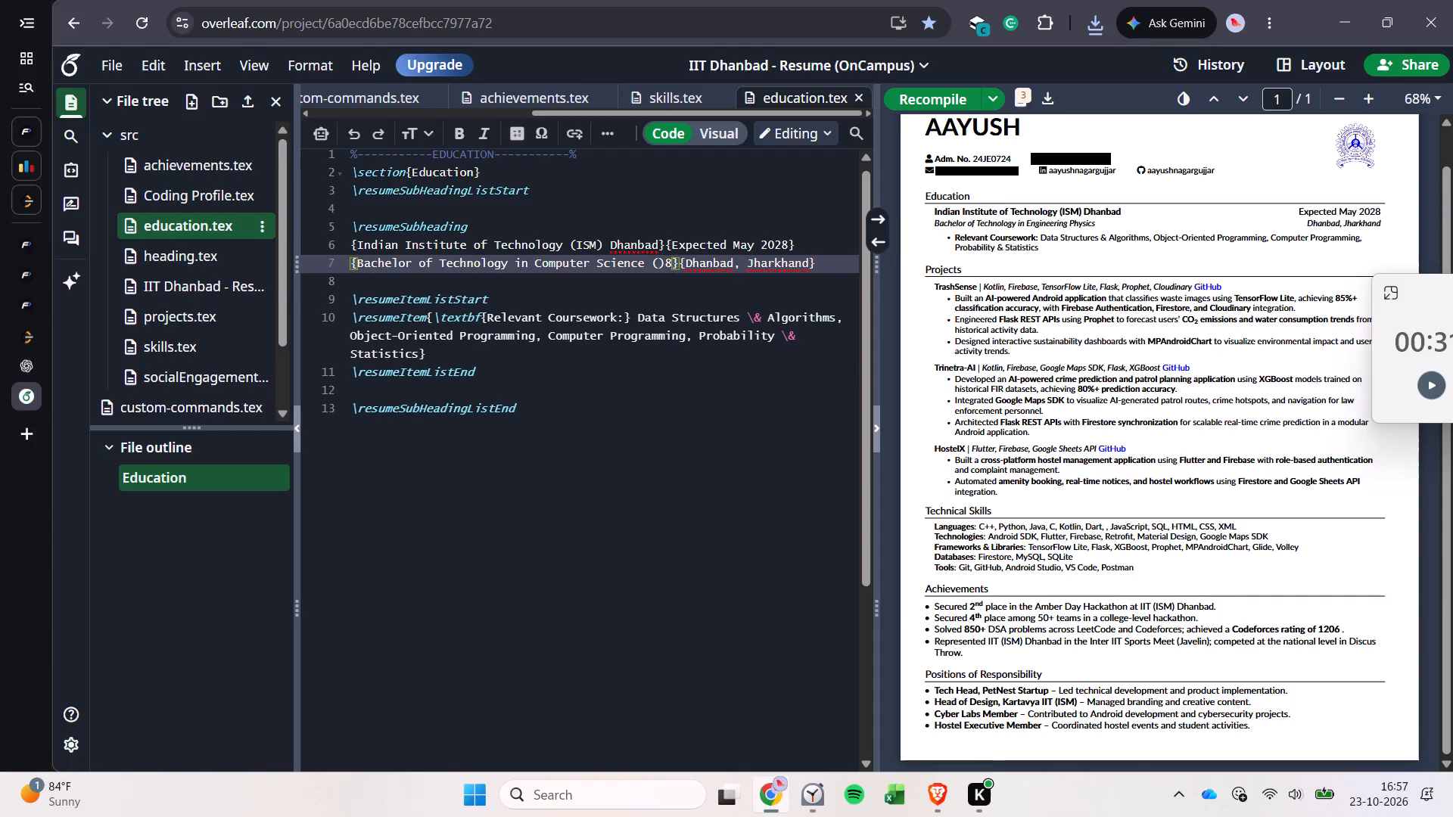
key(BackSpace)
key(Left)
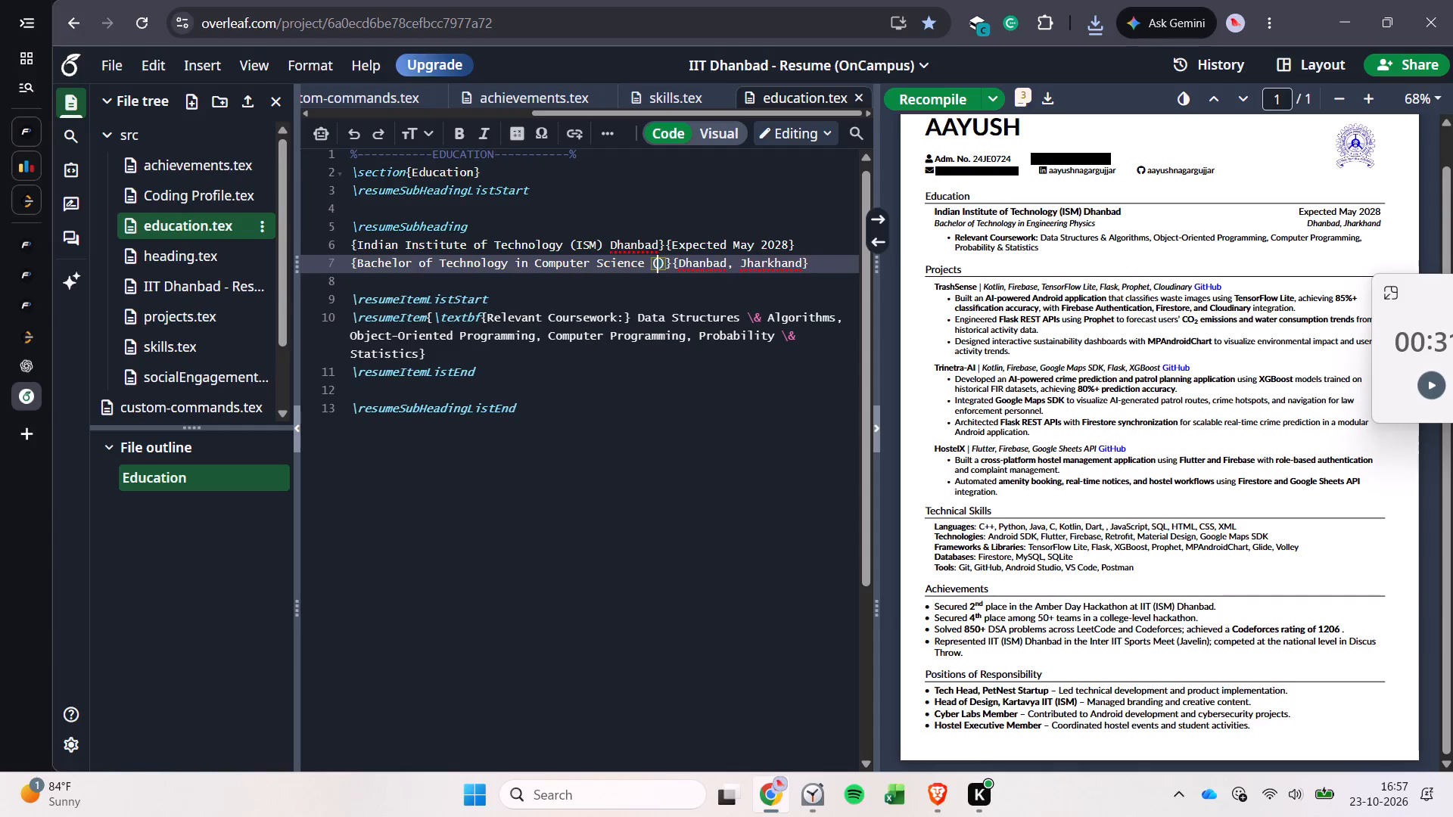
text(8.)
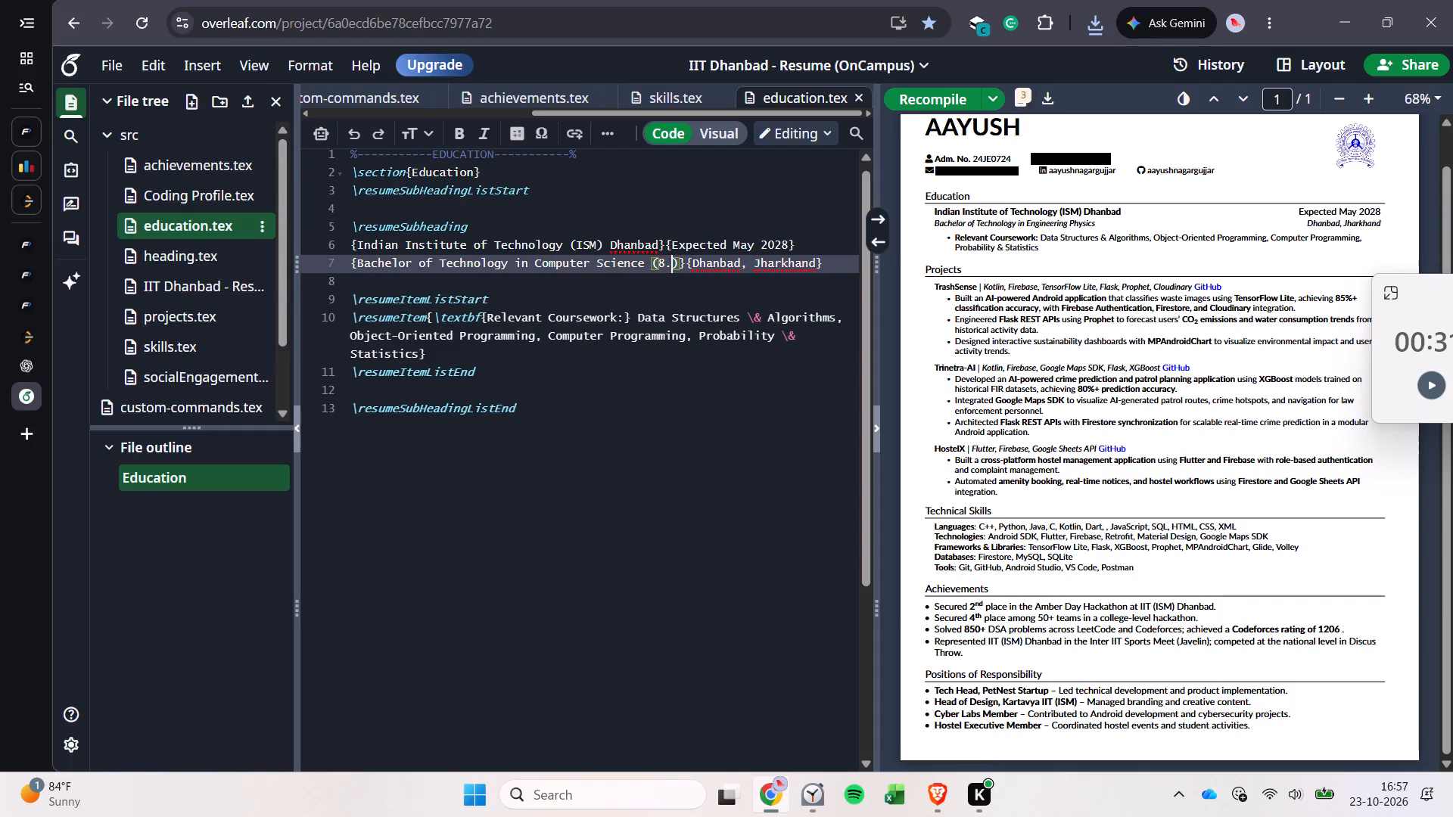
text(13)
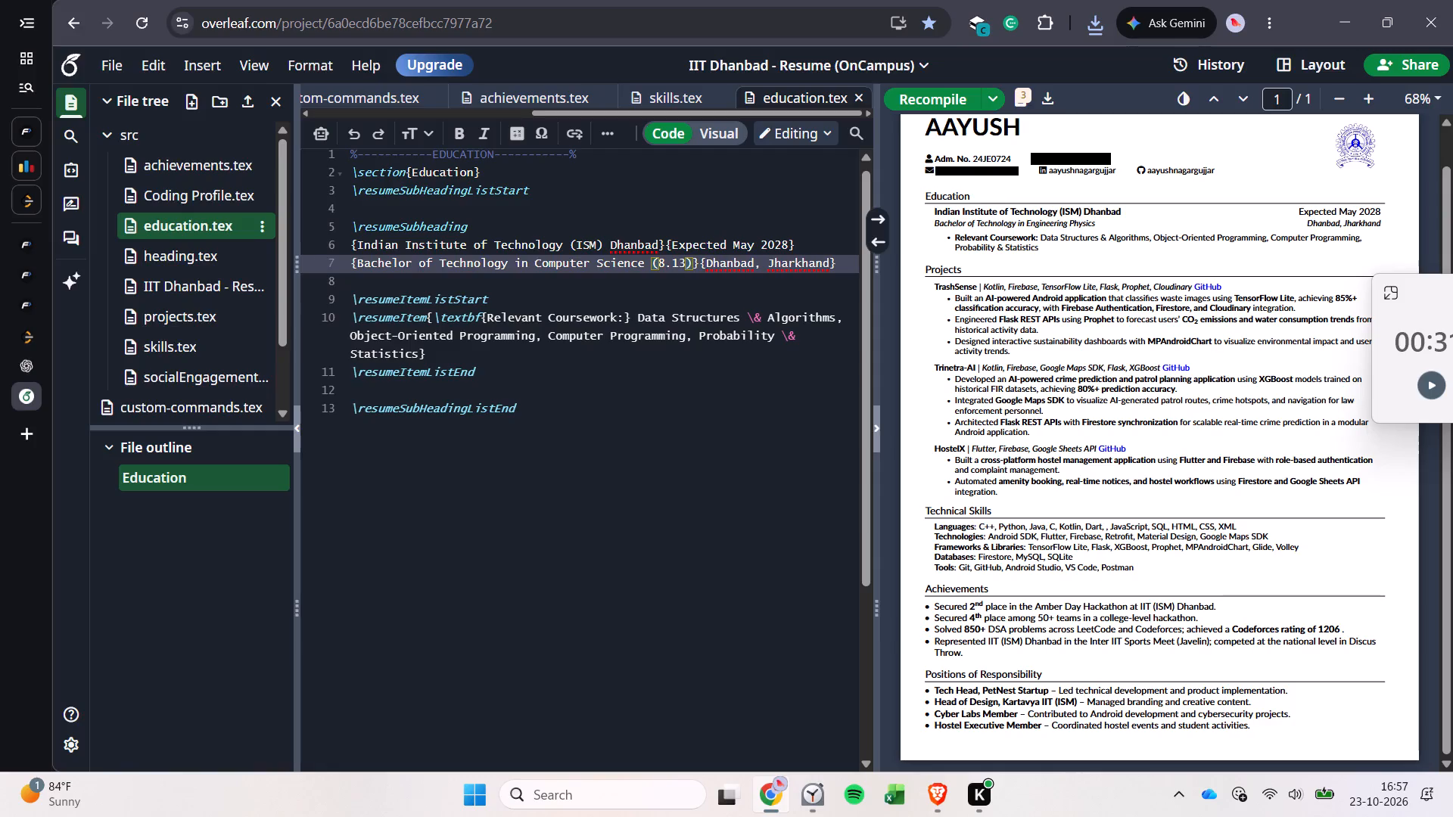
key(slash)
text(10)
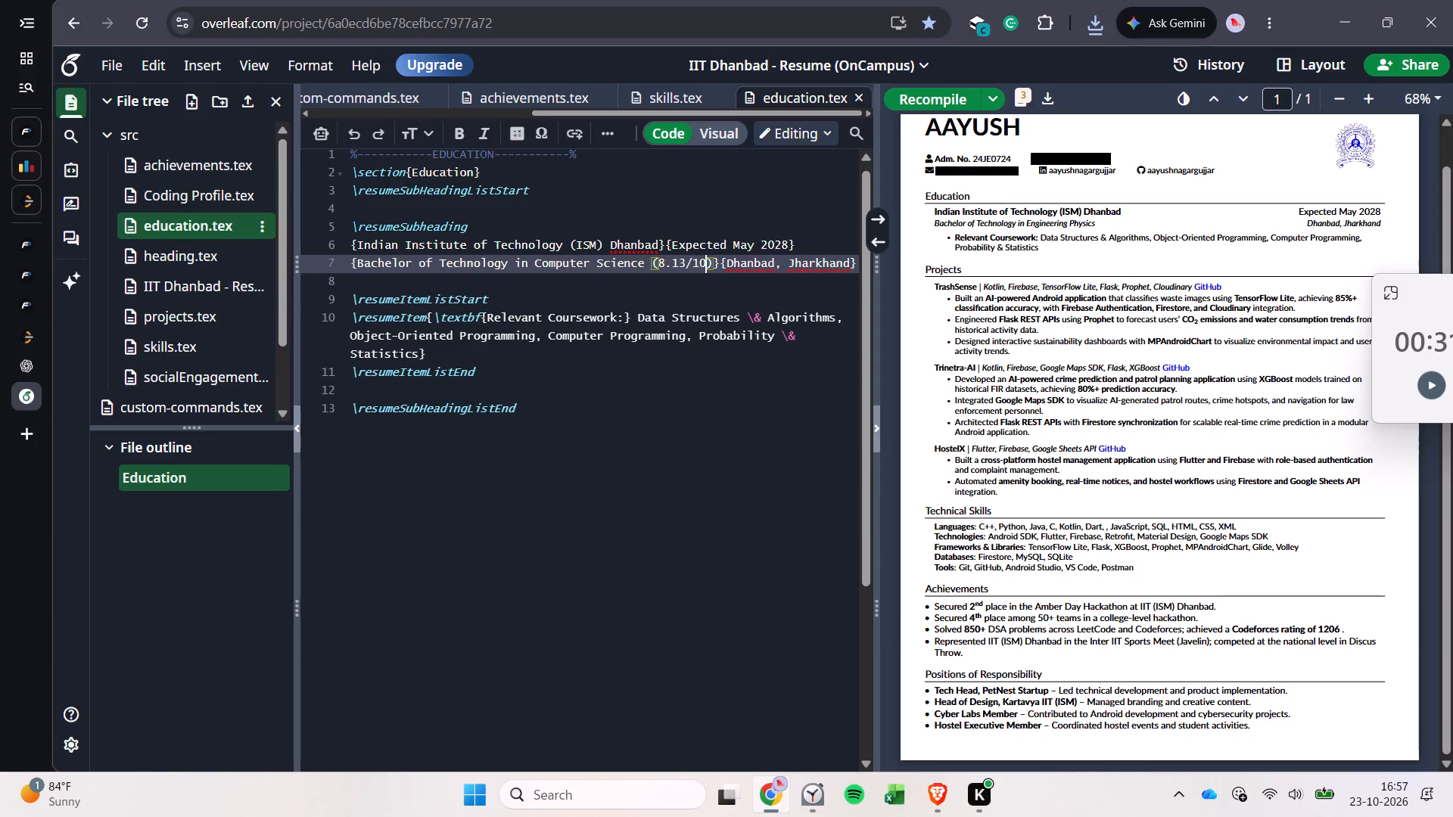
Recompile the resume and download the Computer Science version as a PDF.
click(945, 92)
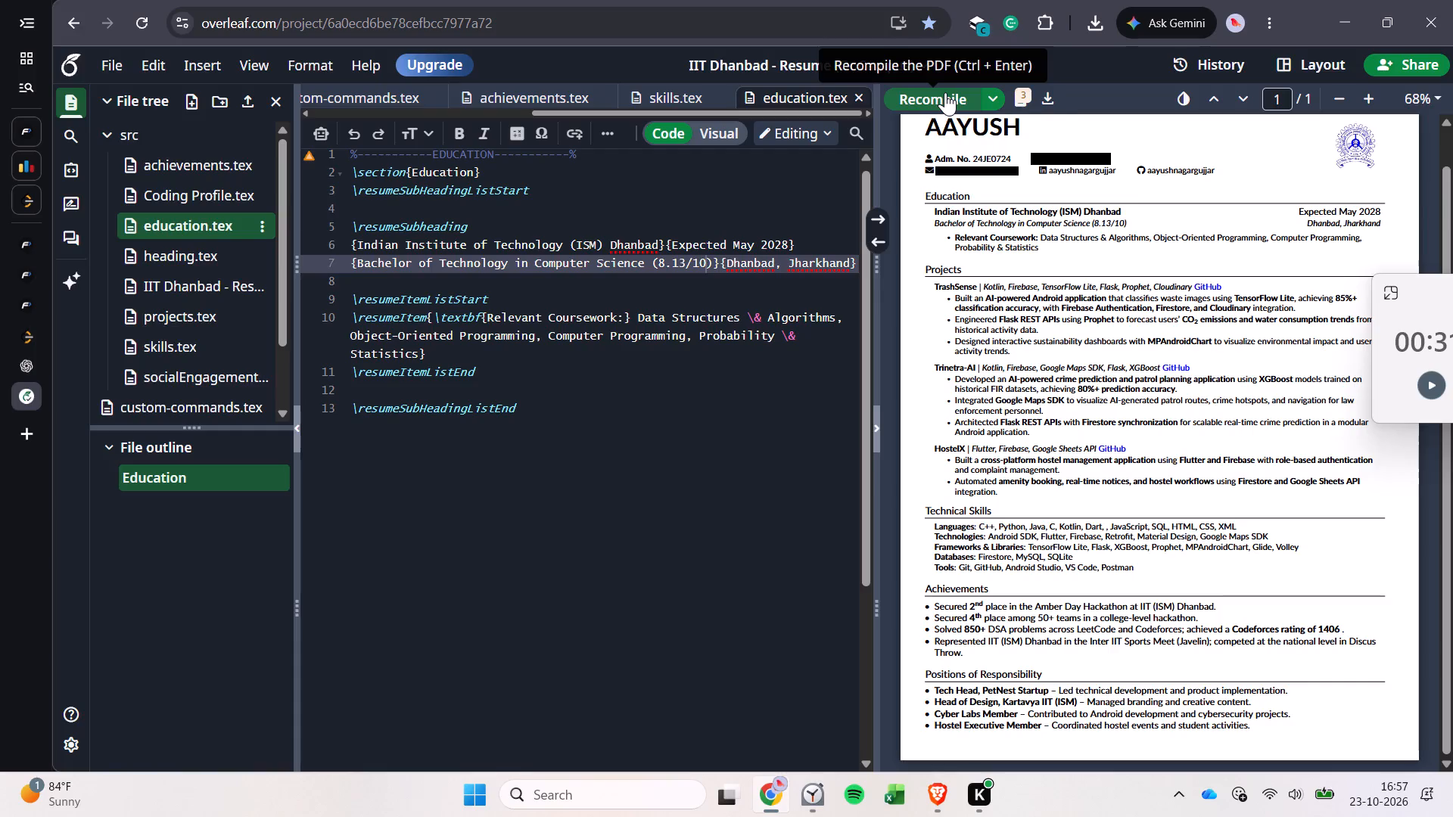
double_click(1049, 95)
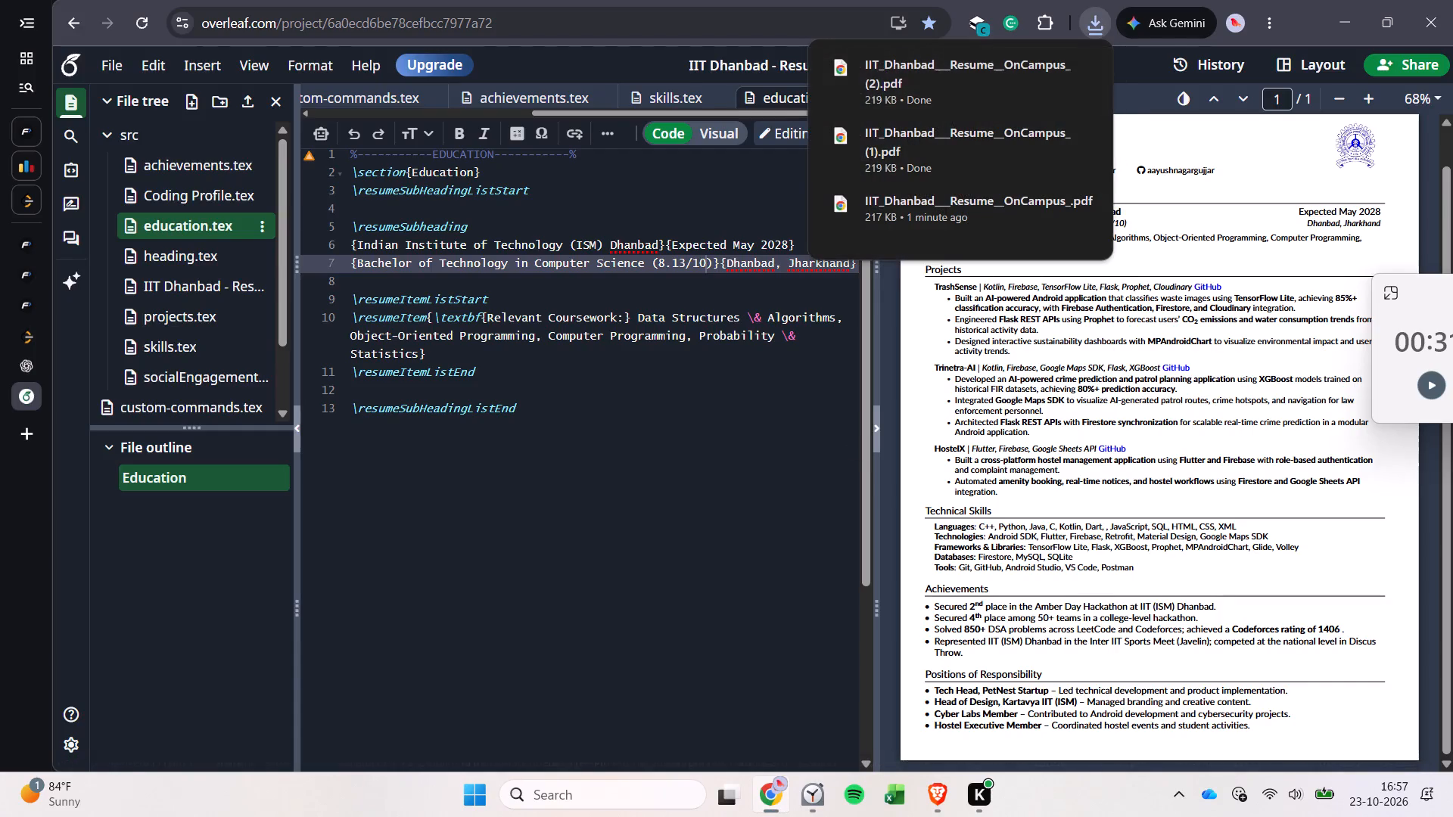
click(699, 402)
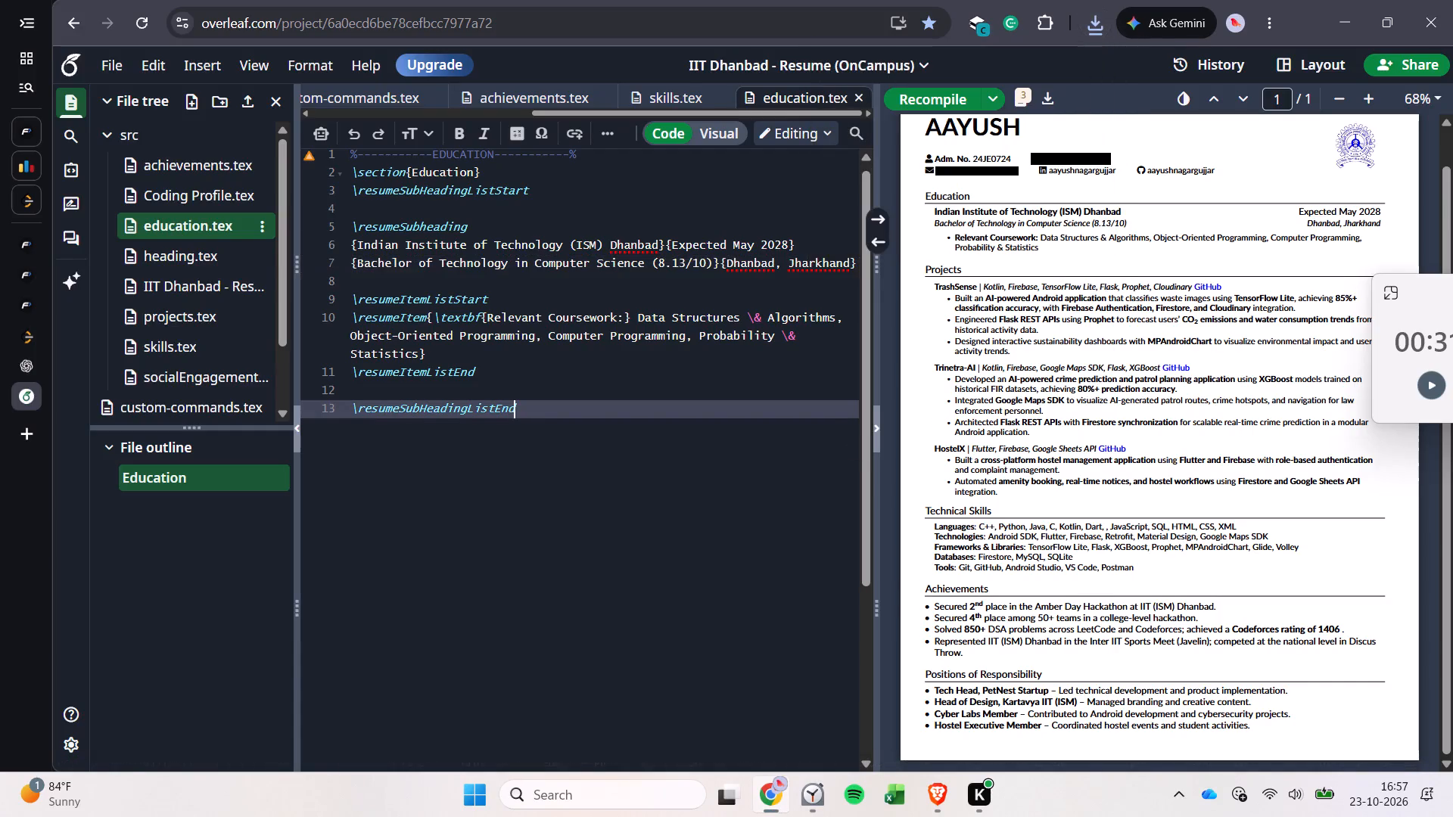
Undo the degree subject and grade edits in education.tex.
key(ctrl+z)
key(ctrl+z)
key(ctrl+z)
key(ctrl+z)
key(ctrl+z)
key(ctrl+z)
key(ctrl+z)
key(ctrl+z)
key(ctrl+z)
key(ctrl+z)
key(ctrl+z)
key(ctrl+z)
key(ctrl+z)
key(ctrl+z)
key(ctrl+z)
key(ctrl+z)
key(ctrl+z)
key(ctrl+z)
key(ctrl+z)
key(ctrl+z)
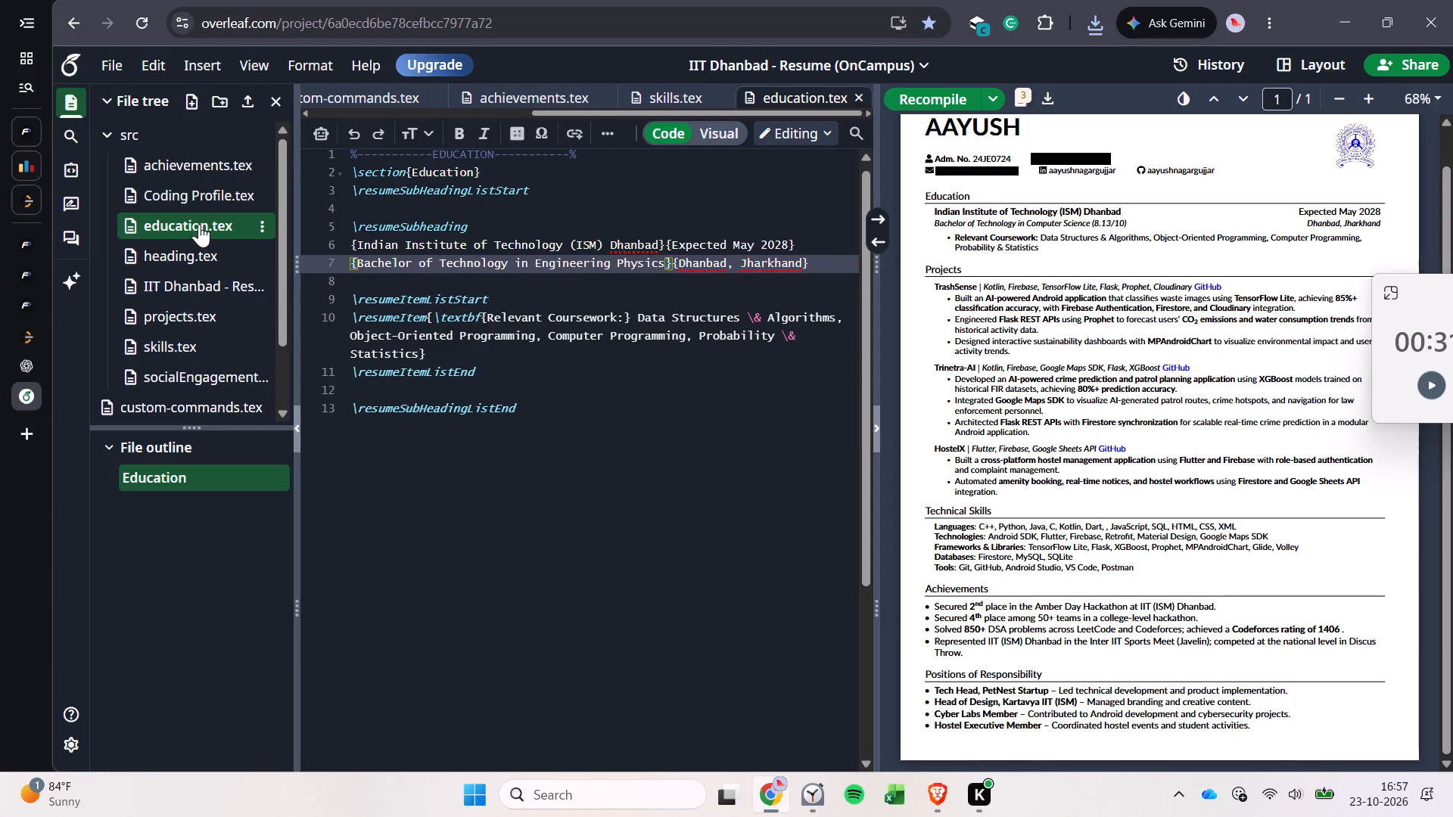
Undo the edits made to the Codeforces rating text in achievements.tex.
click(197, 173)
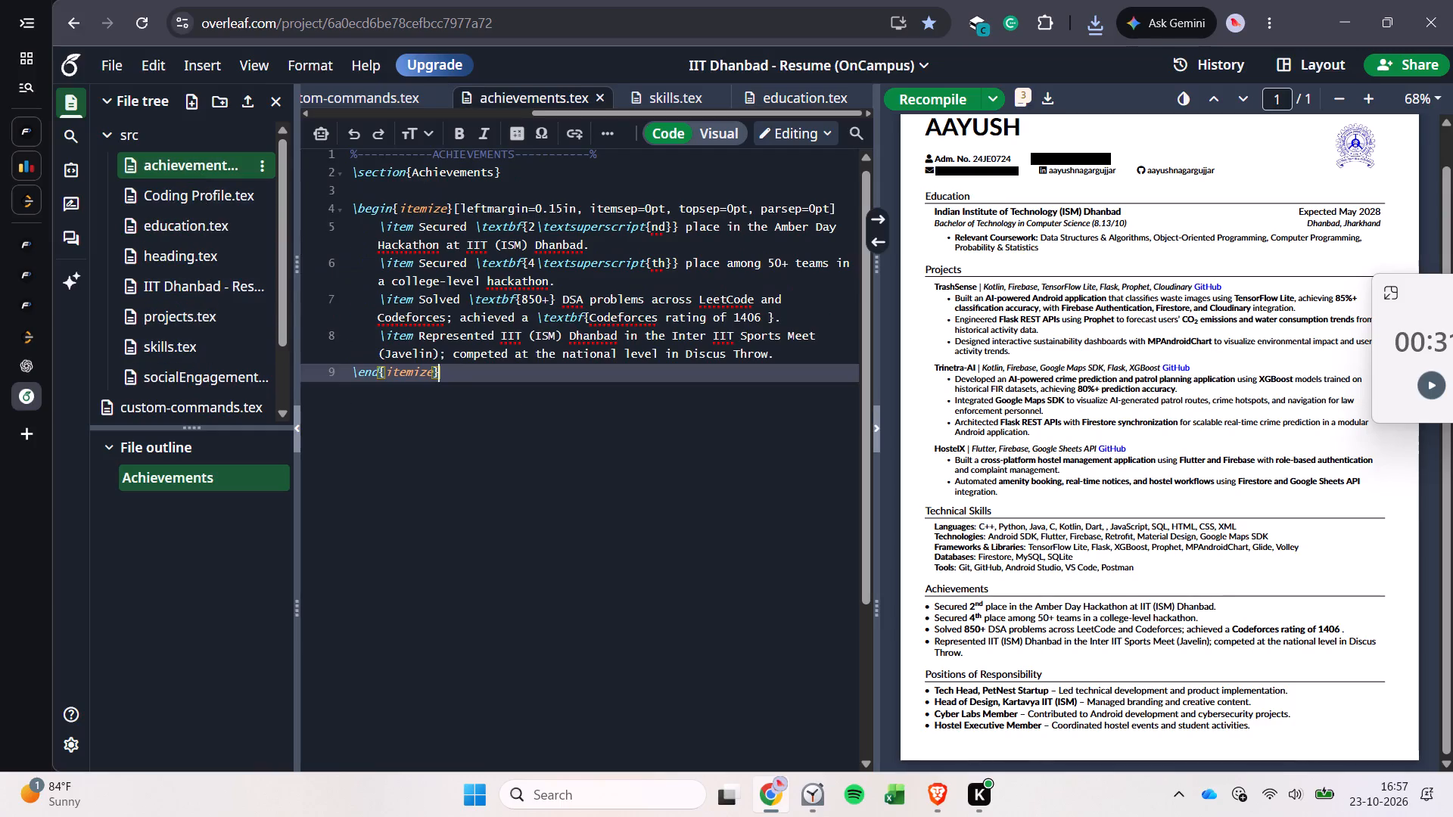
click(627, 316)
key(ctrl+z)
key(ctrl+z)
key(ctrl+z)
key(ctrl+z)
key(ctrl+z)
key(ctrl+z)
key(ctrl+z)
key(ctrl+z)
key(ctrl+z)
key(ctrl+z)
key(ctrl+z)
key(ctrl+z)
key(ctrl+z)
key(ctrl+z)
key(ctrl+z)
key(ctrl+z)
key(ctrl+z)
key(ctrl+z)
key(ctrl+z)
key(ctrl+z)
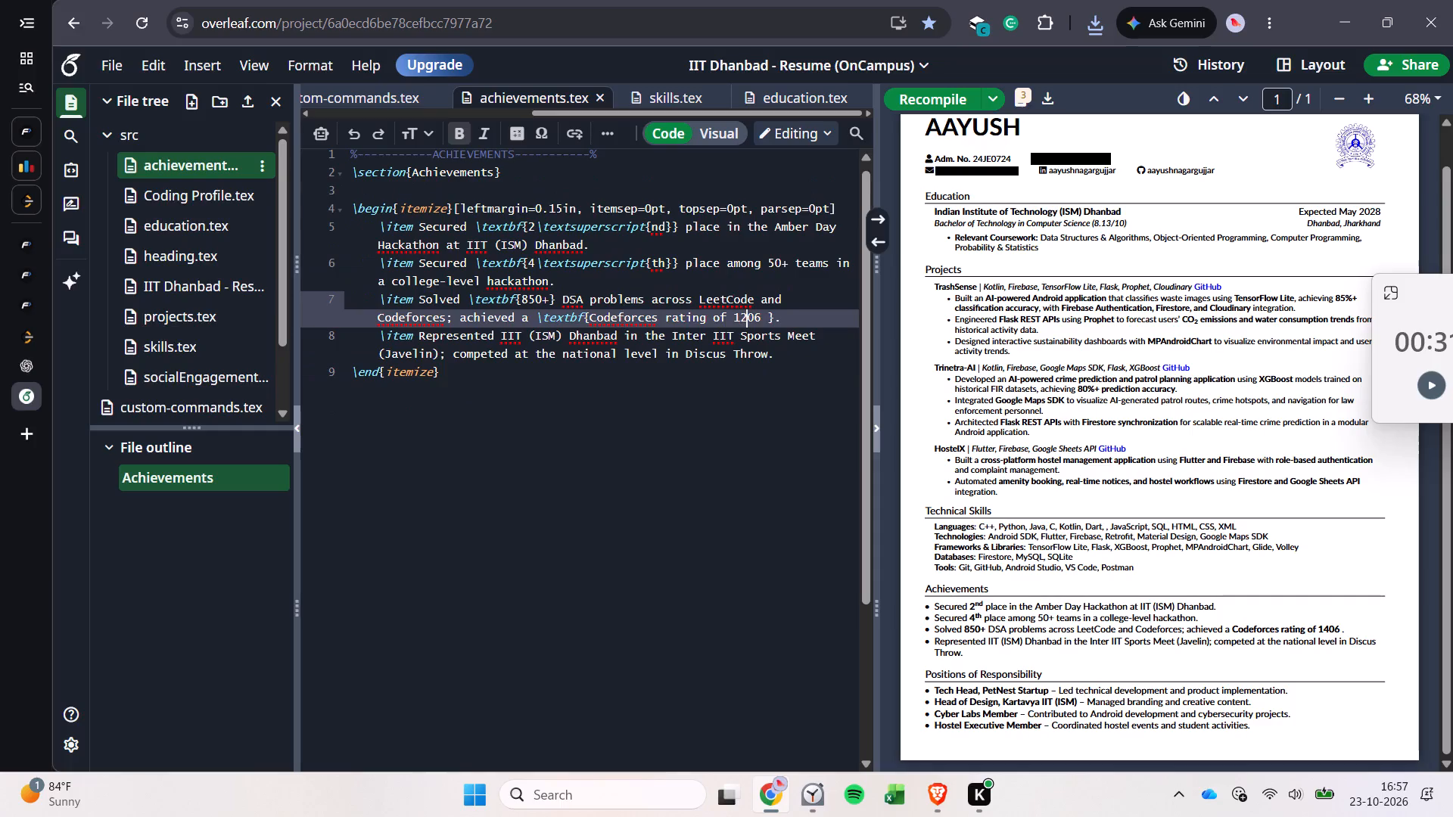
Remove (Pupil) after the Codeforces rating in achievements.tex again and recompile the resume.
key(BackSpace)
key(BackSpace)
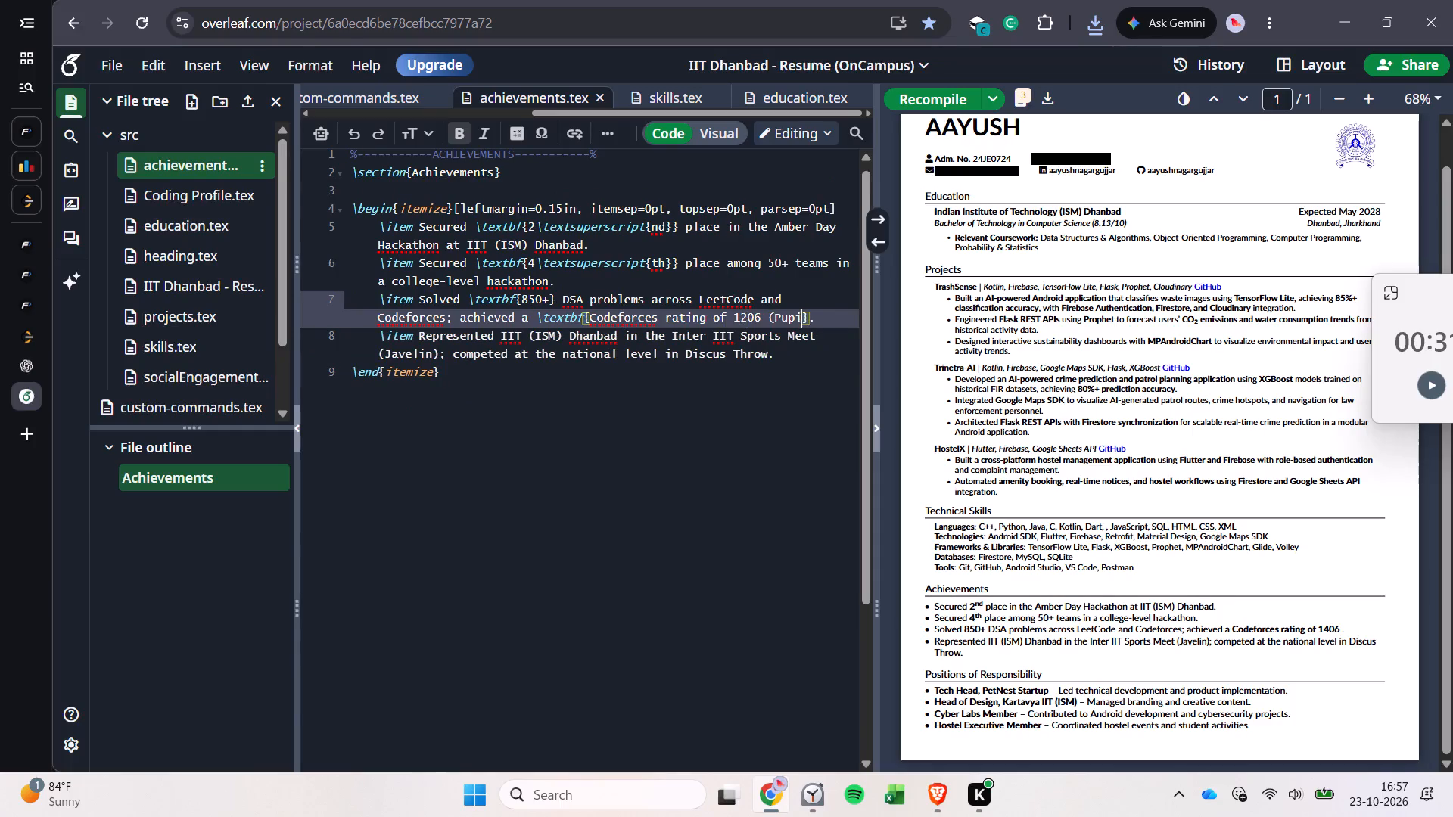
key(BackSpace)
key(BackSpace)
key(BackSpace)
key(BackSpace)
key(BackSpace)
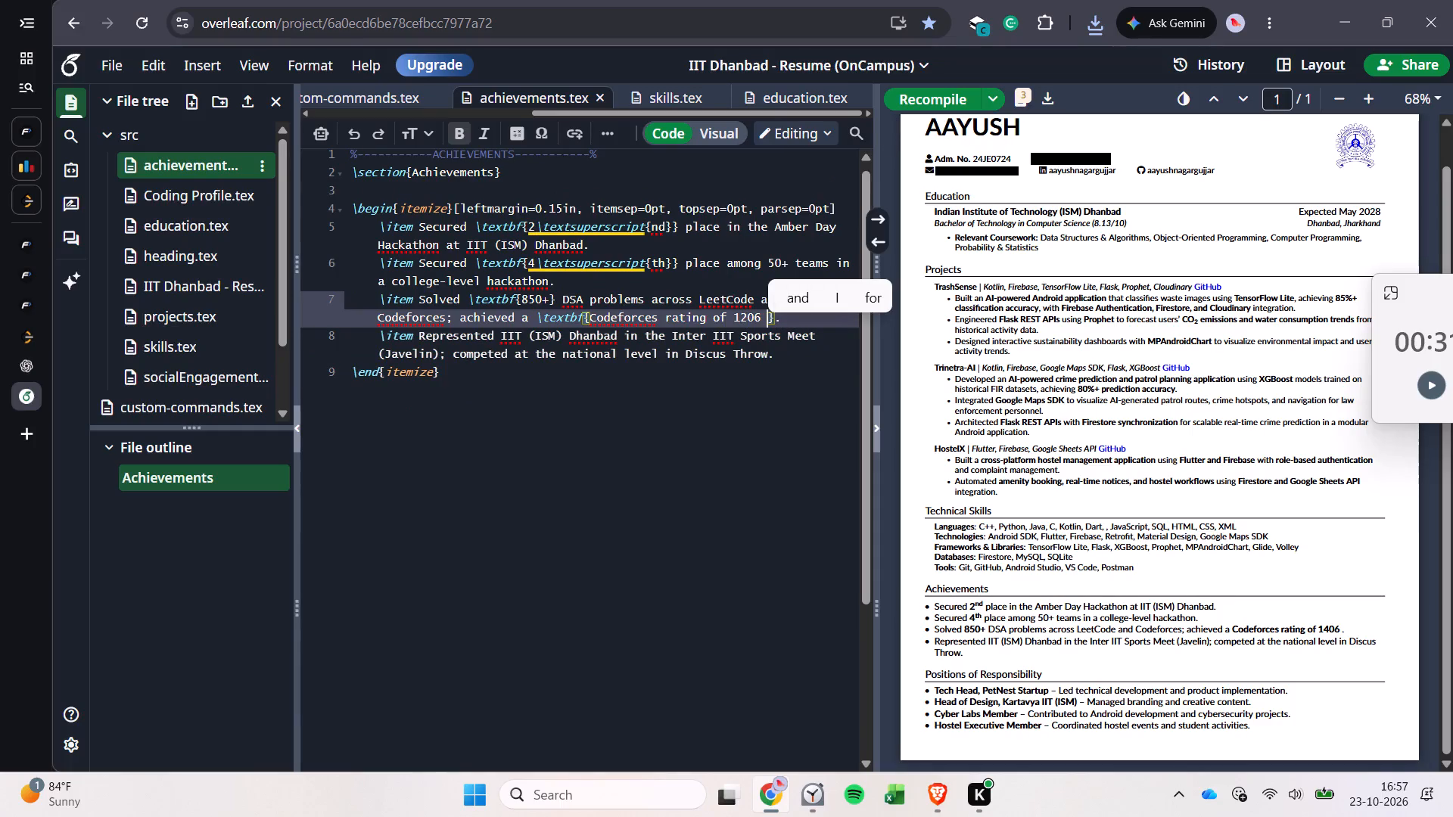
click(960, 103)
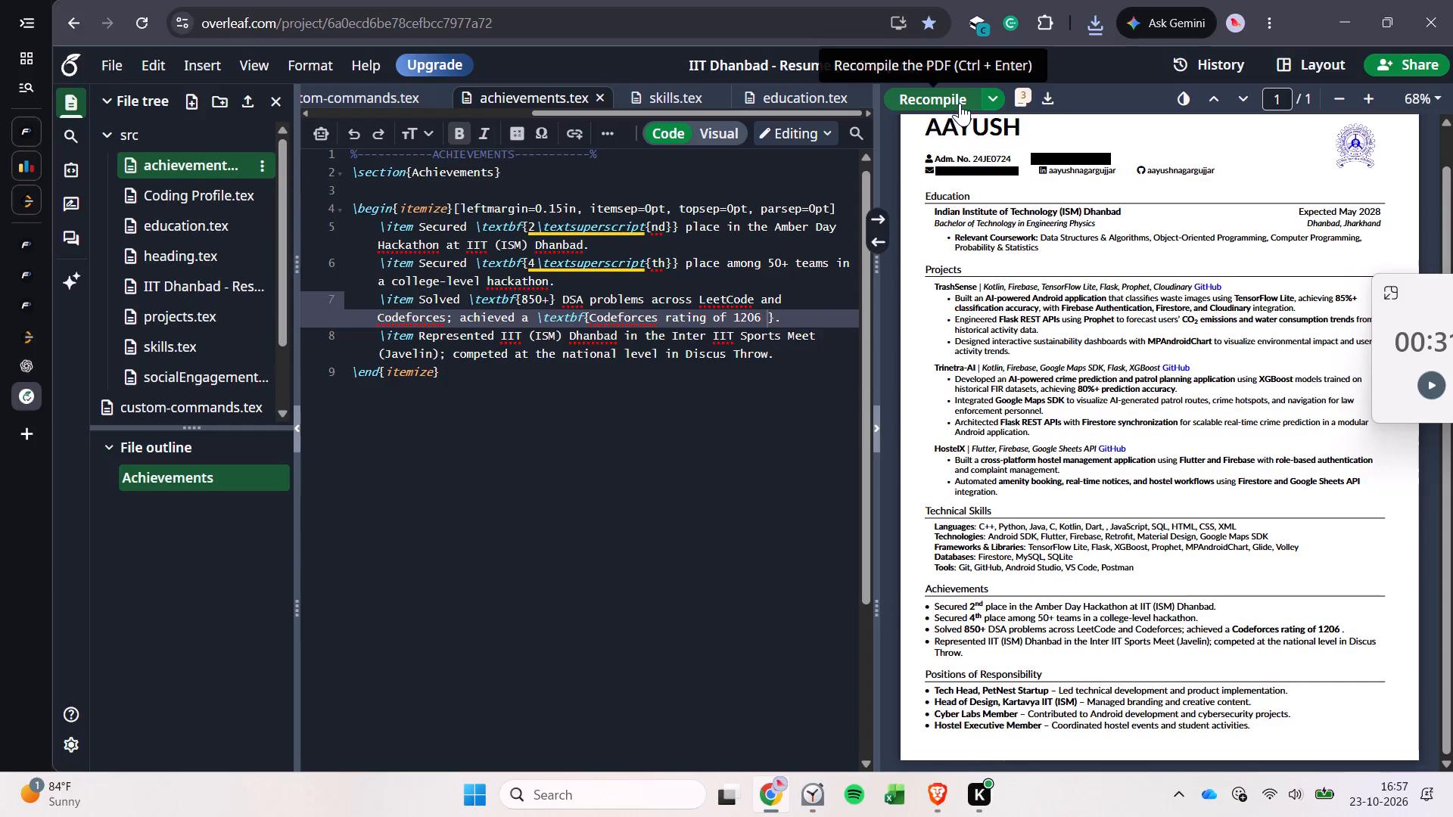
click(973, 384)
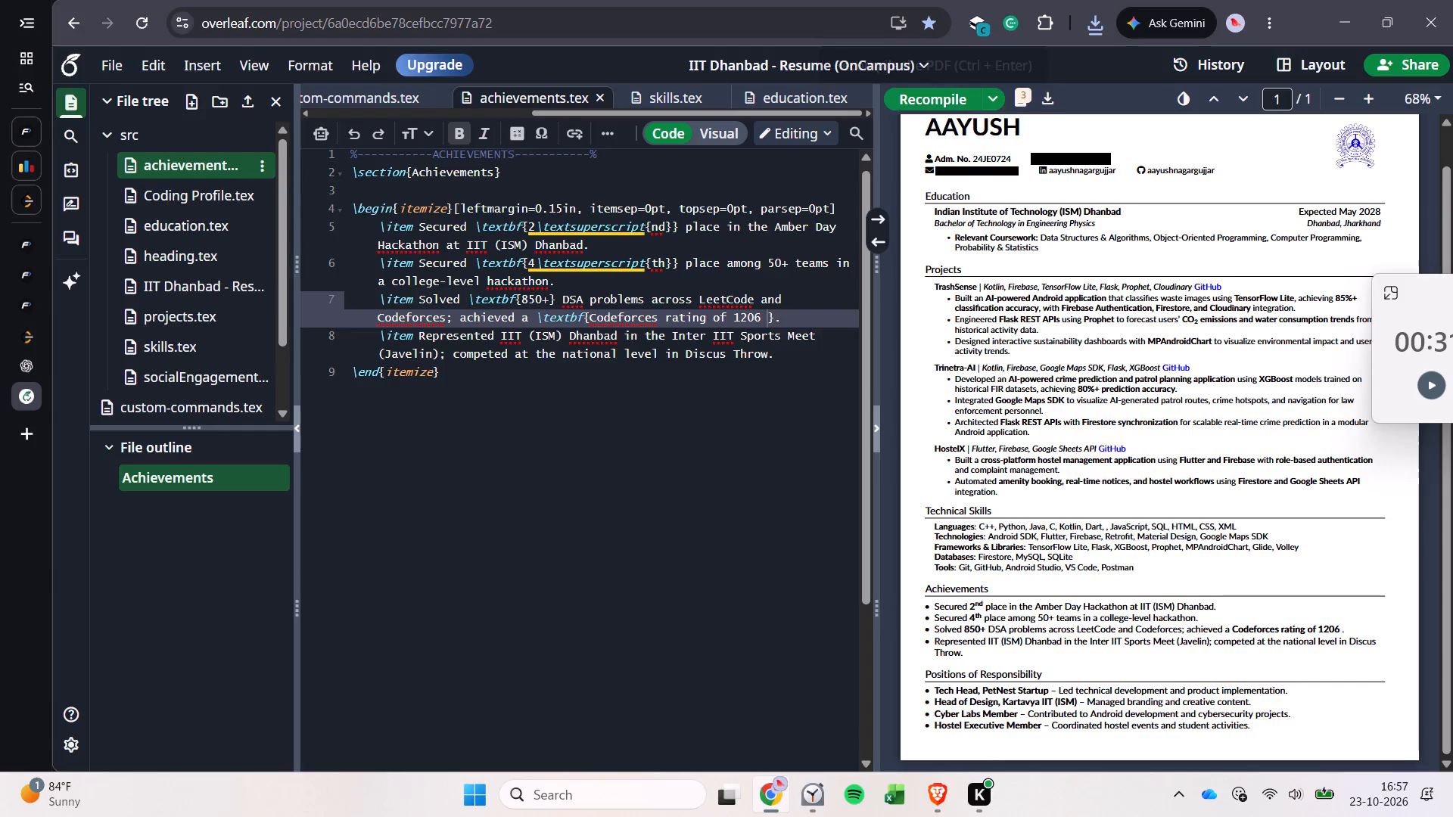
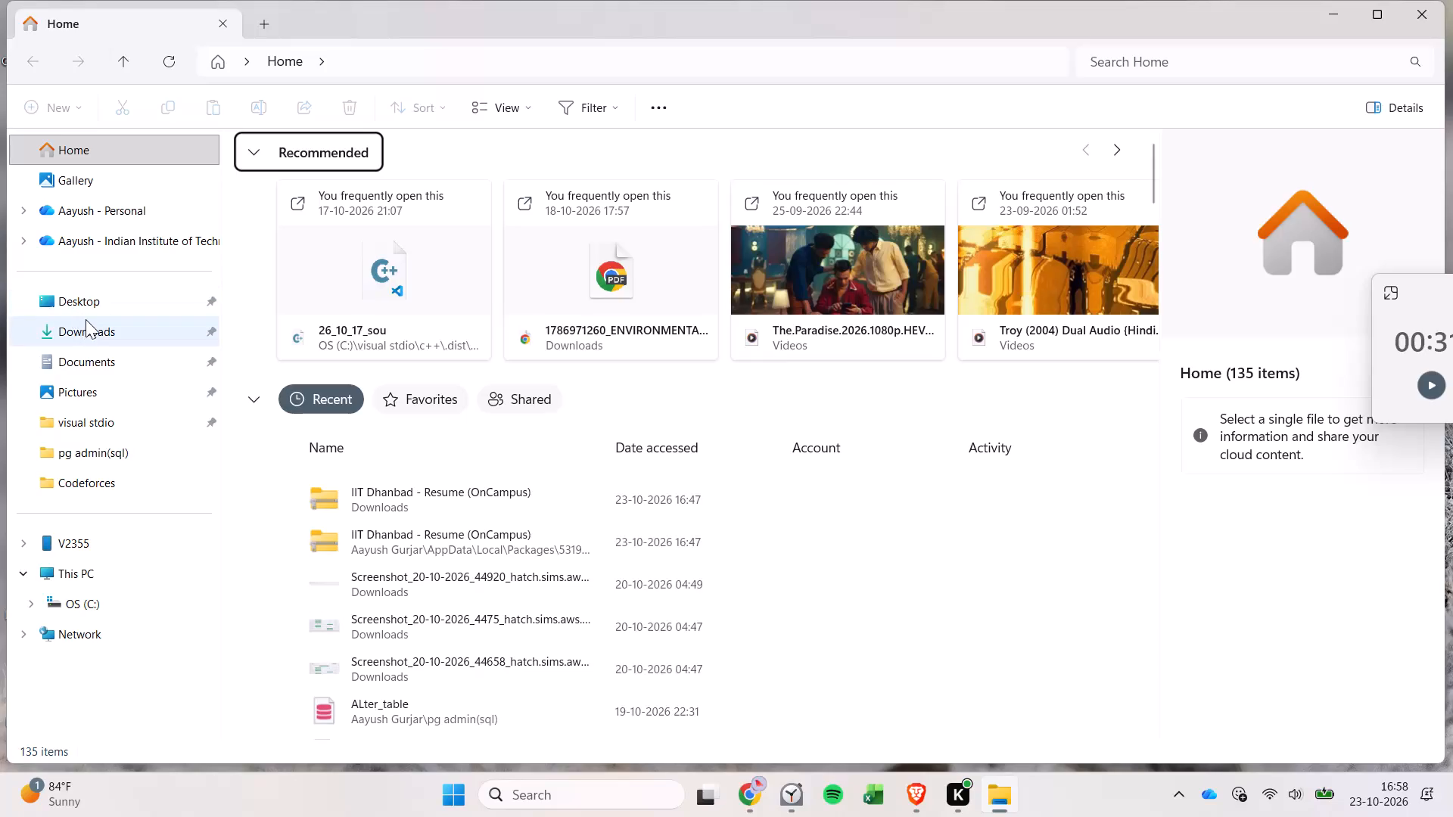
Check the downloaded resume PDF ending in (1) in the Downloads folder and rename it Aayush_cv_c.
click(86, 319)
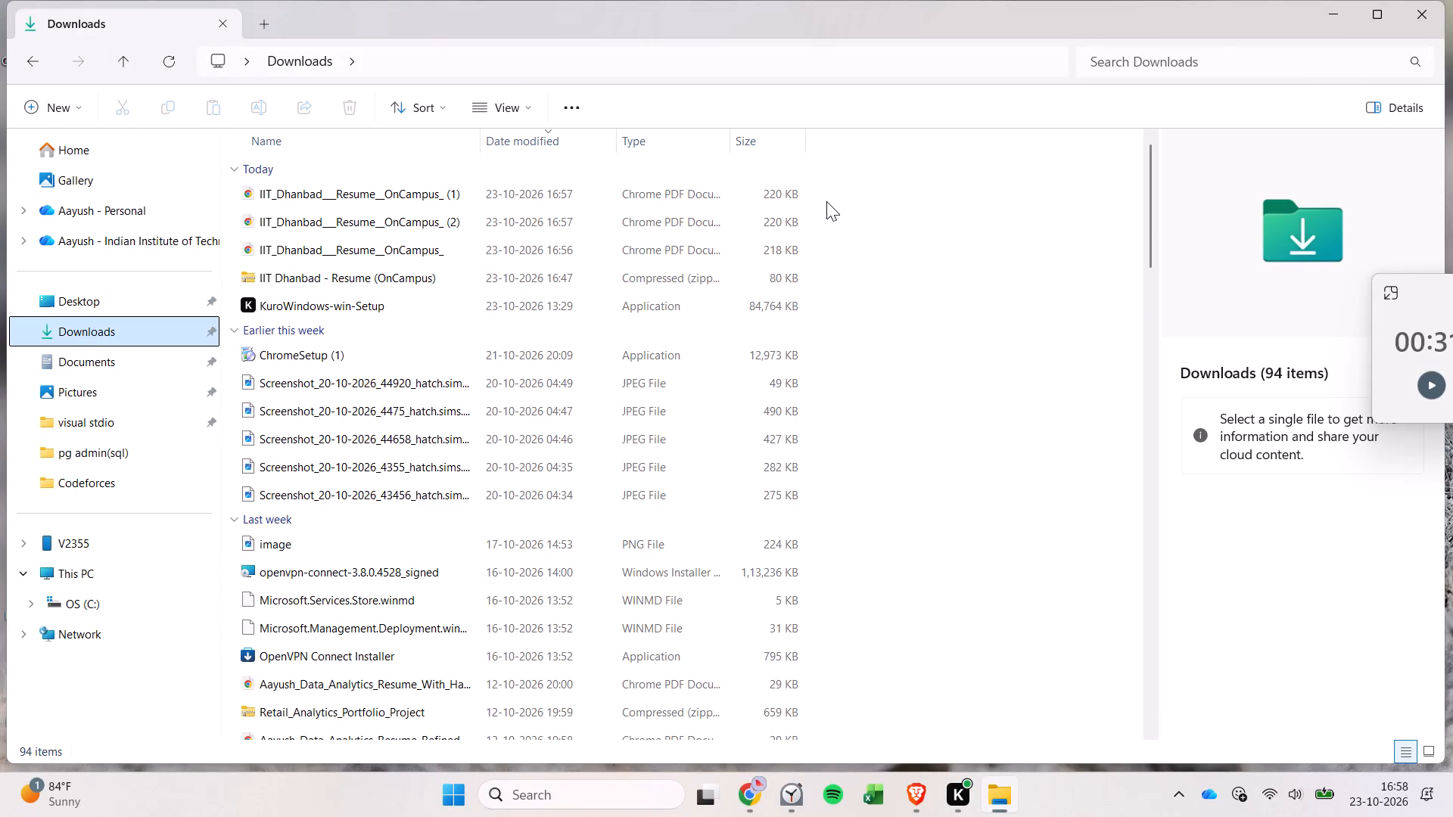
double_click(461, 195)
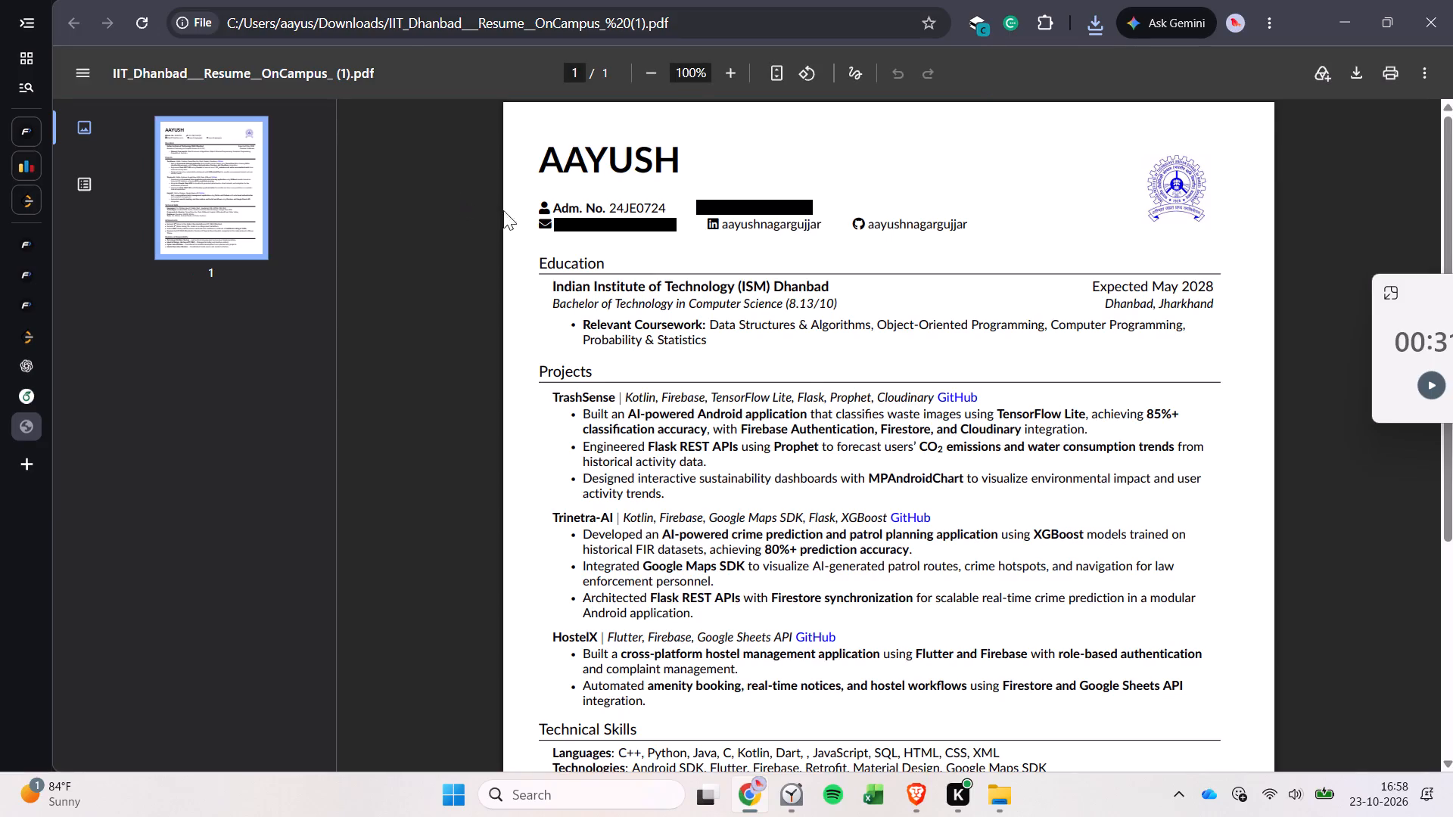
click(1333, 13)
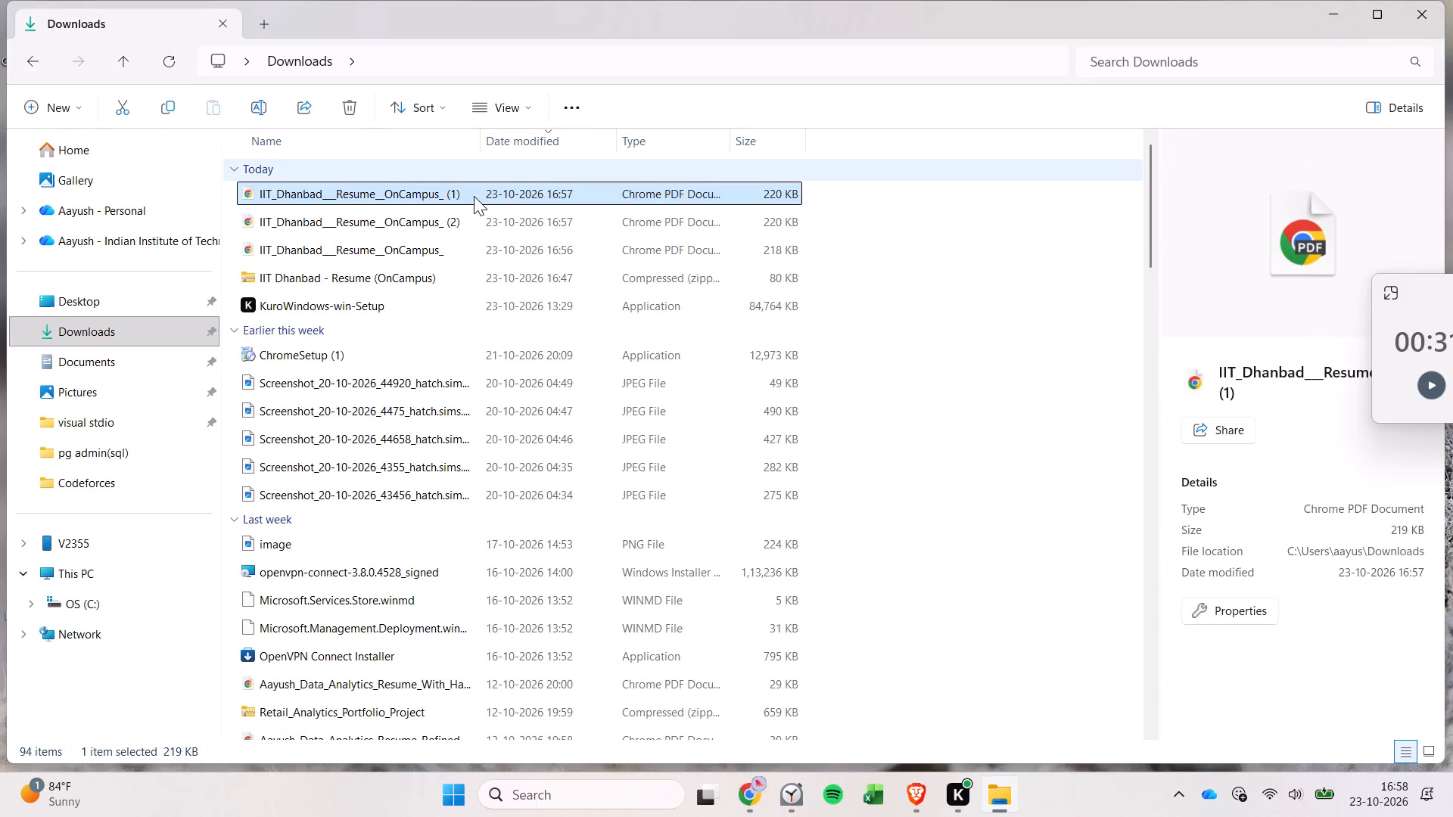
scroll(918, 514, up, 1)
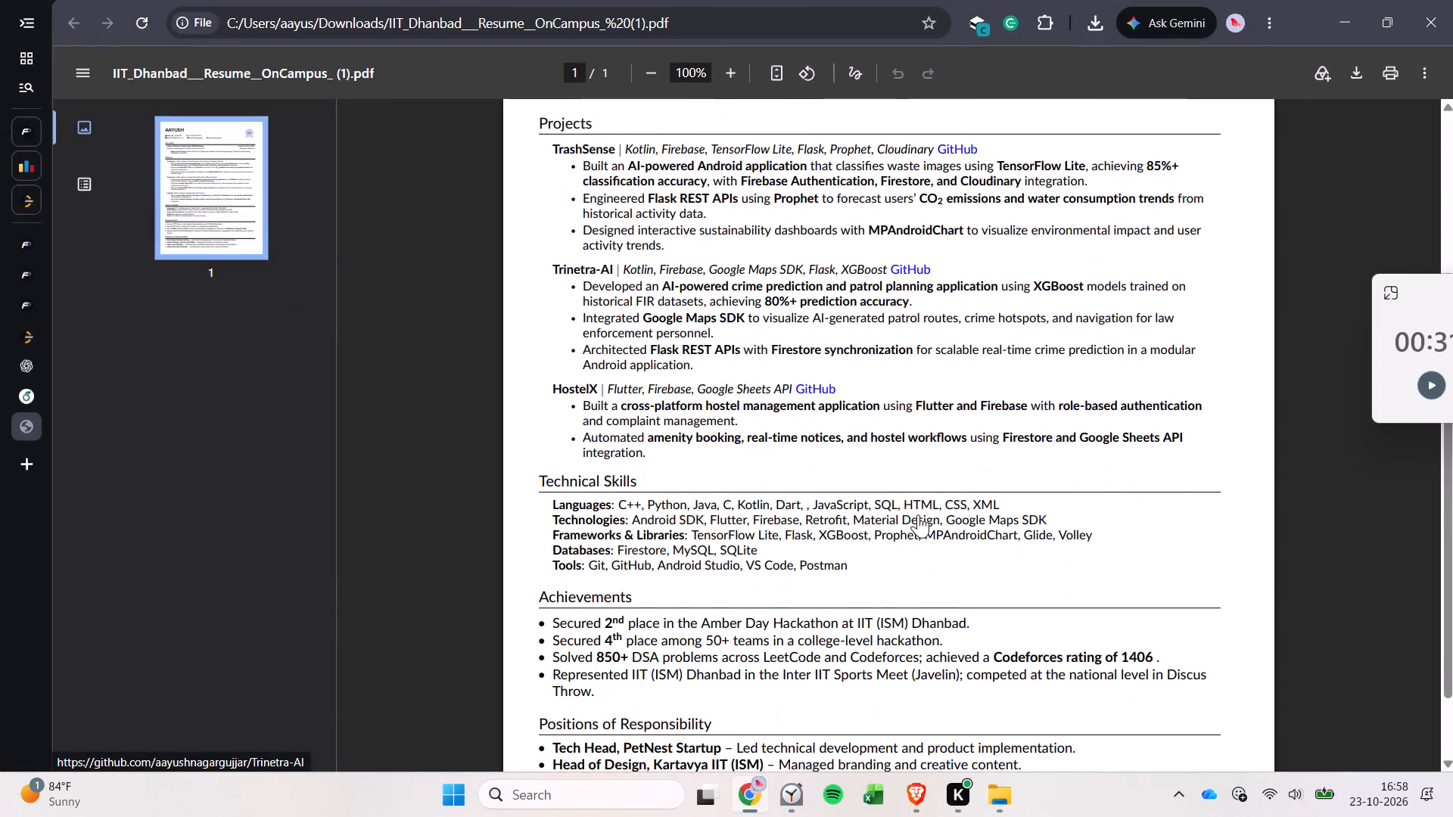
scroll(918, 514, up, 1)
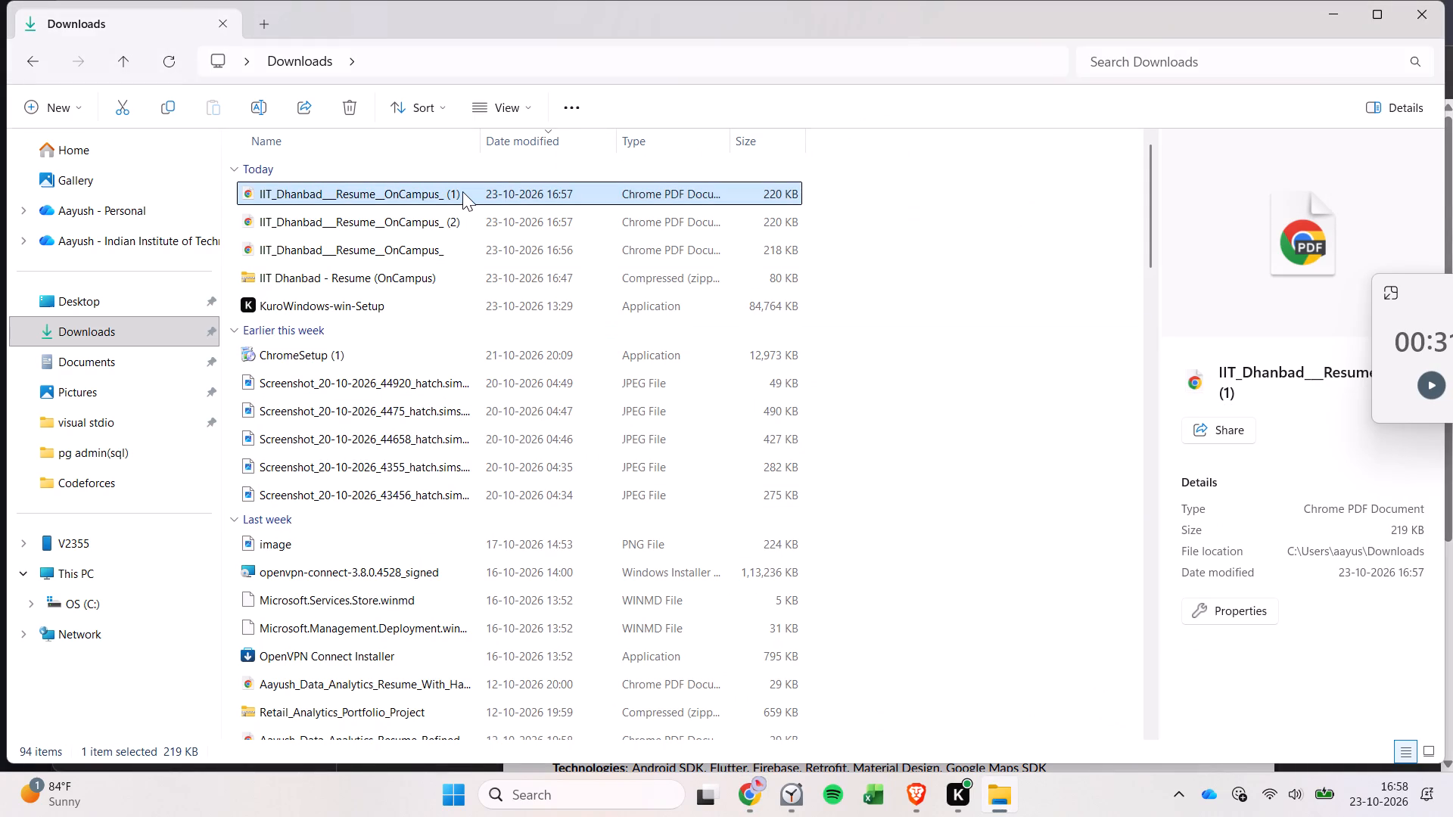
click(462, 191)
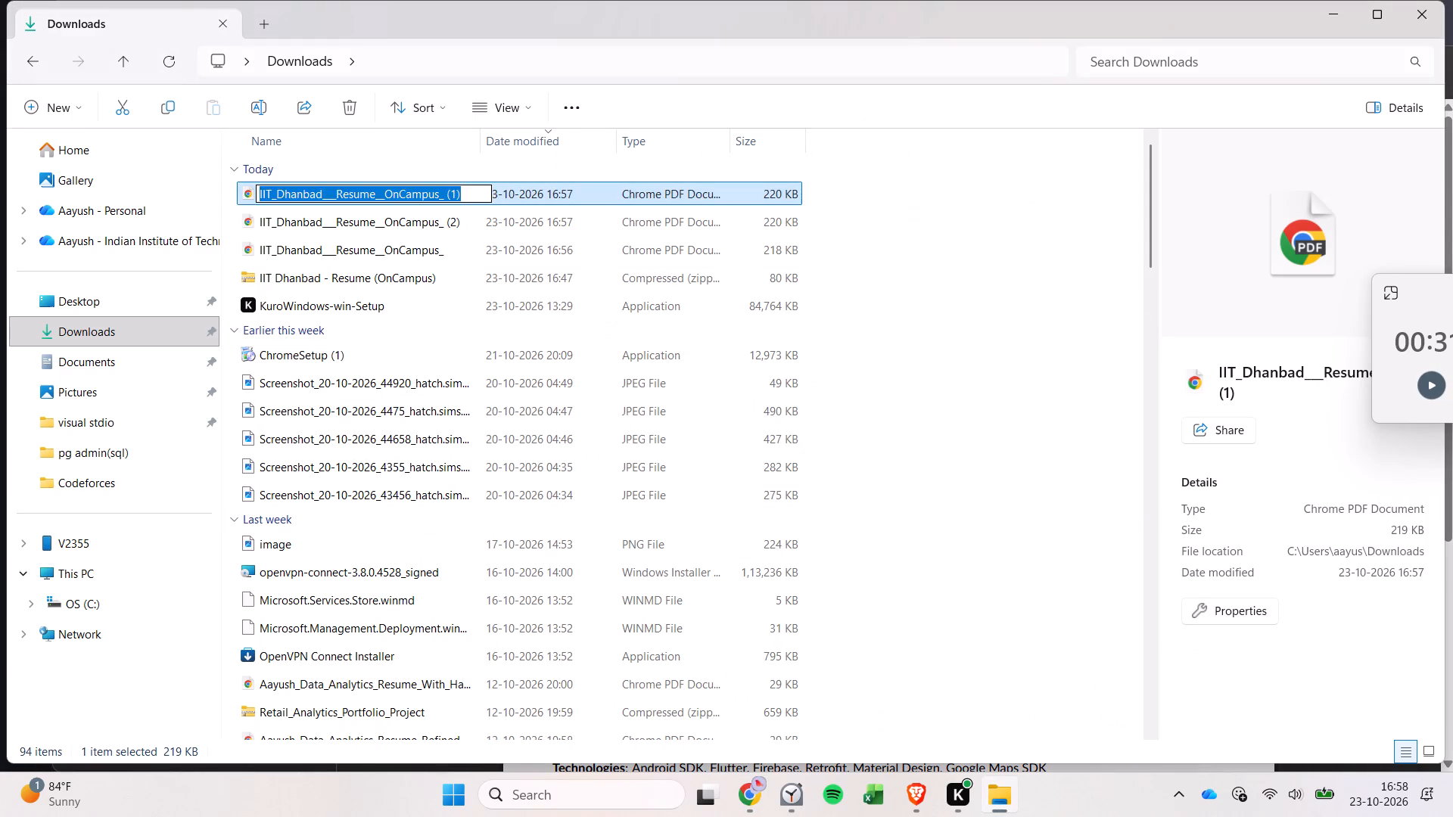
key(BackSpace)
text(Aayush)
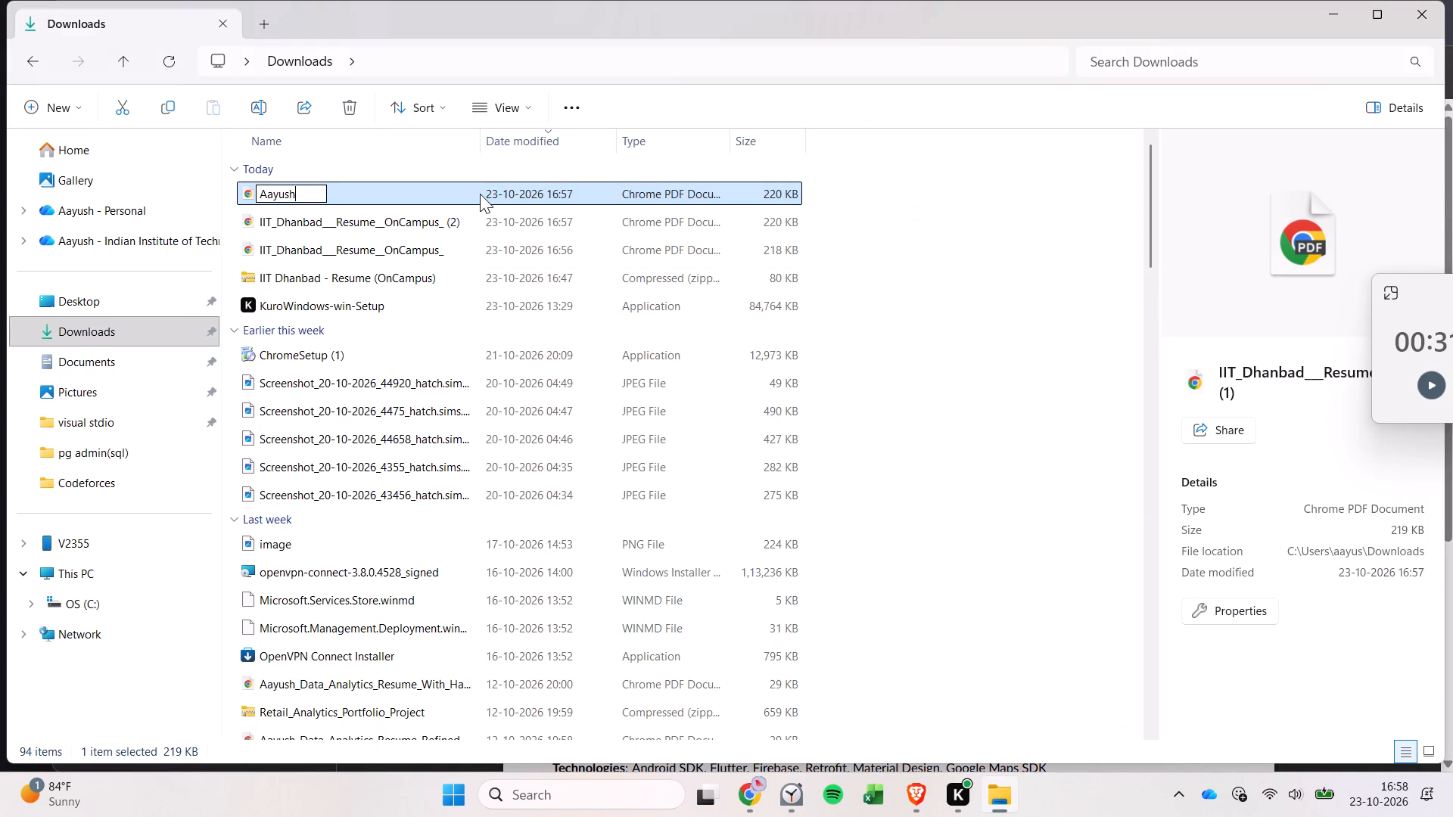
key(shift+underscore)
text(cv)
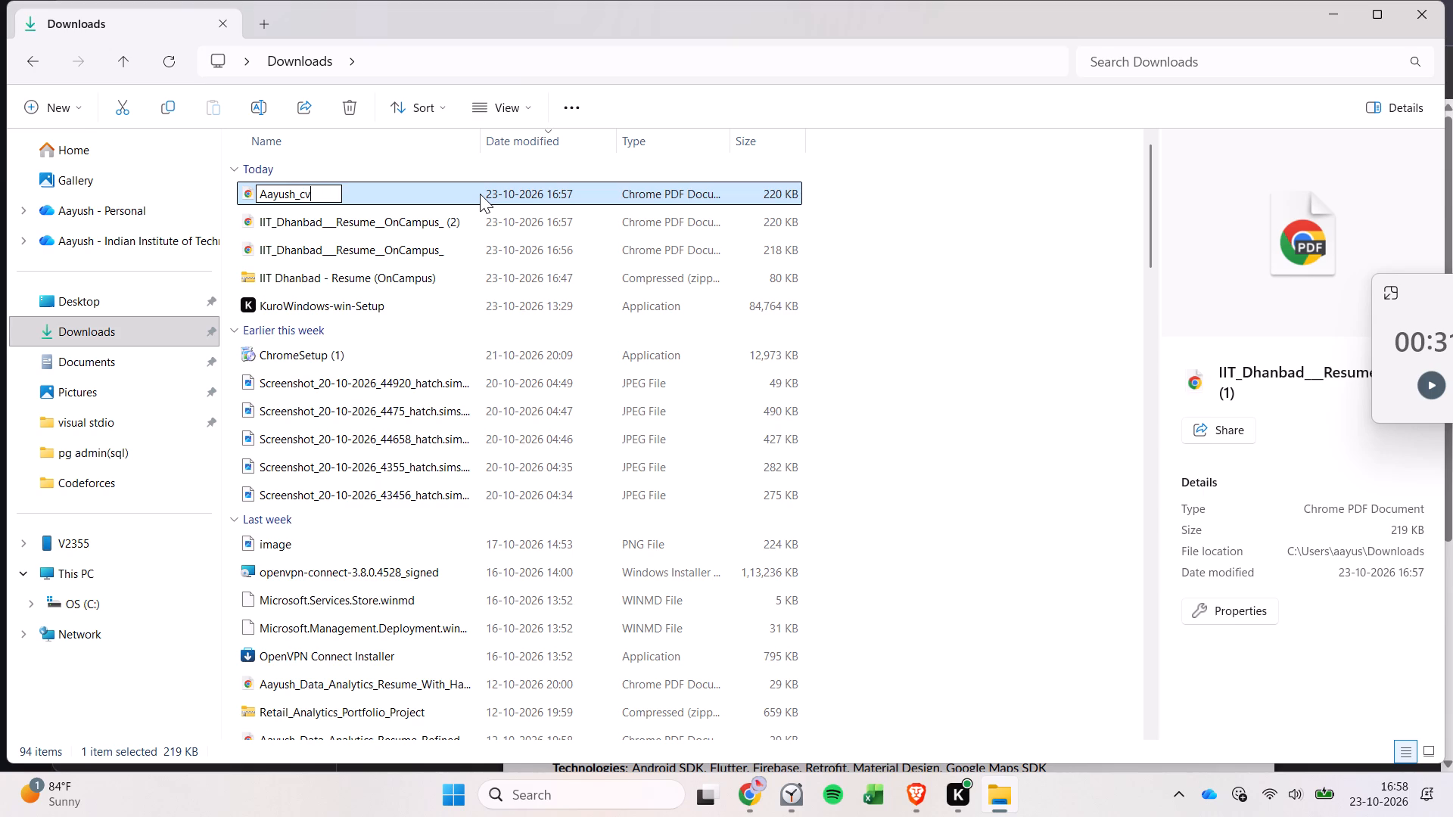
key(c)
key(BackSpace)
text(_c)
click(481, 223)
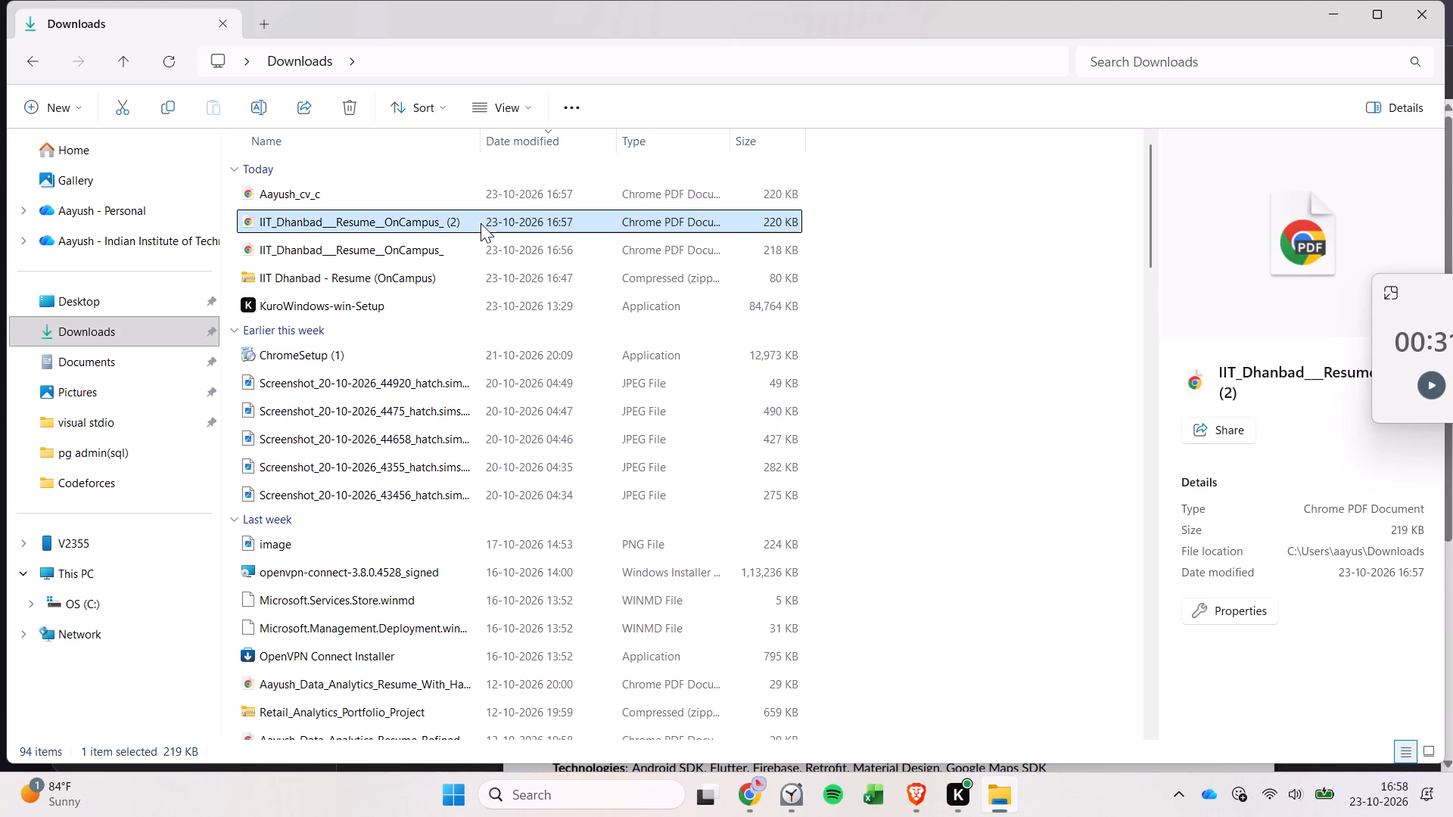
Open IIT_Dhanbad___Resume__OnCampus_ (2) from Downloads and review the degree and Codeforces details in it.
click(462, 221)
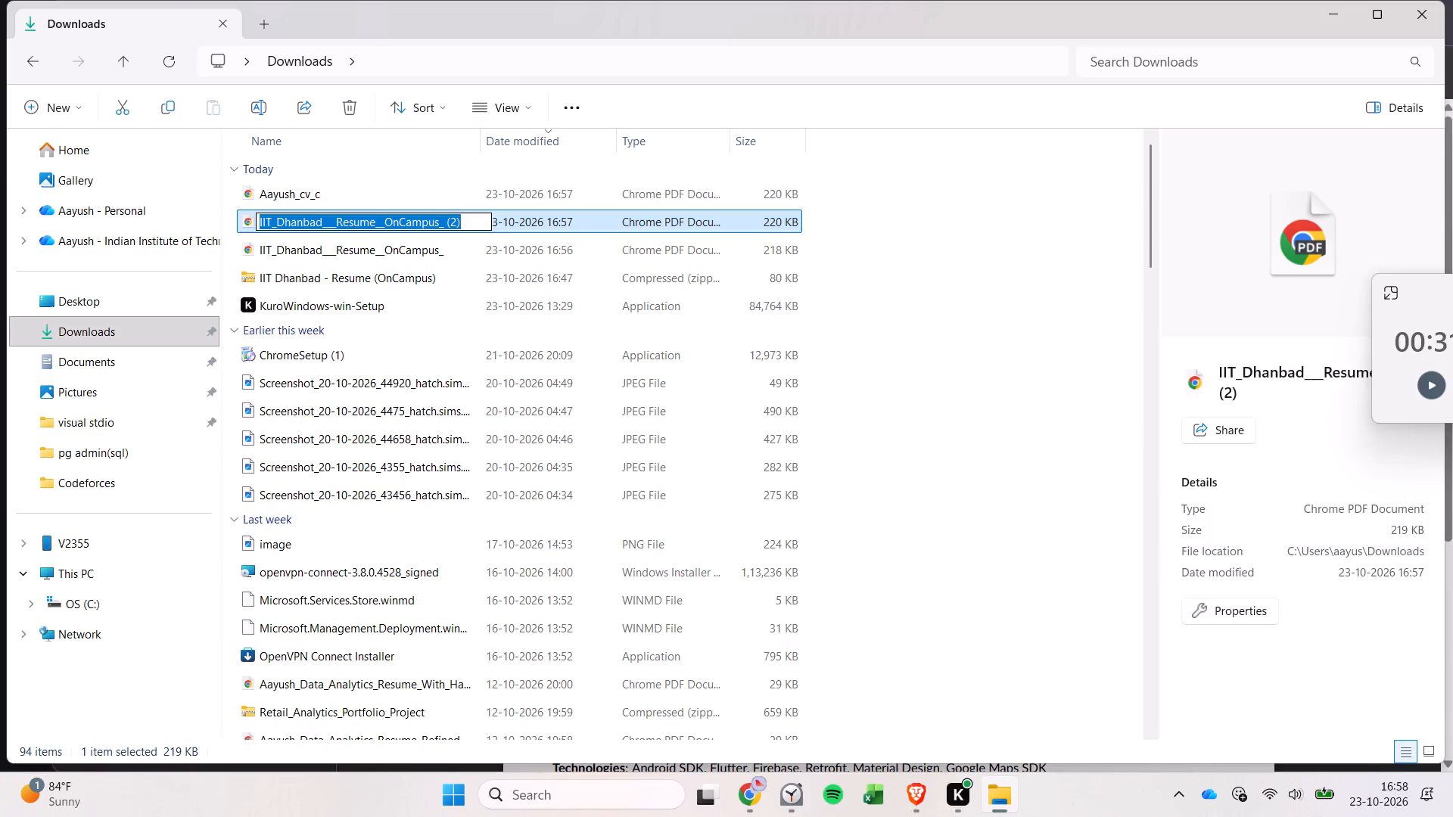
click(951, 230)
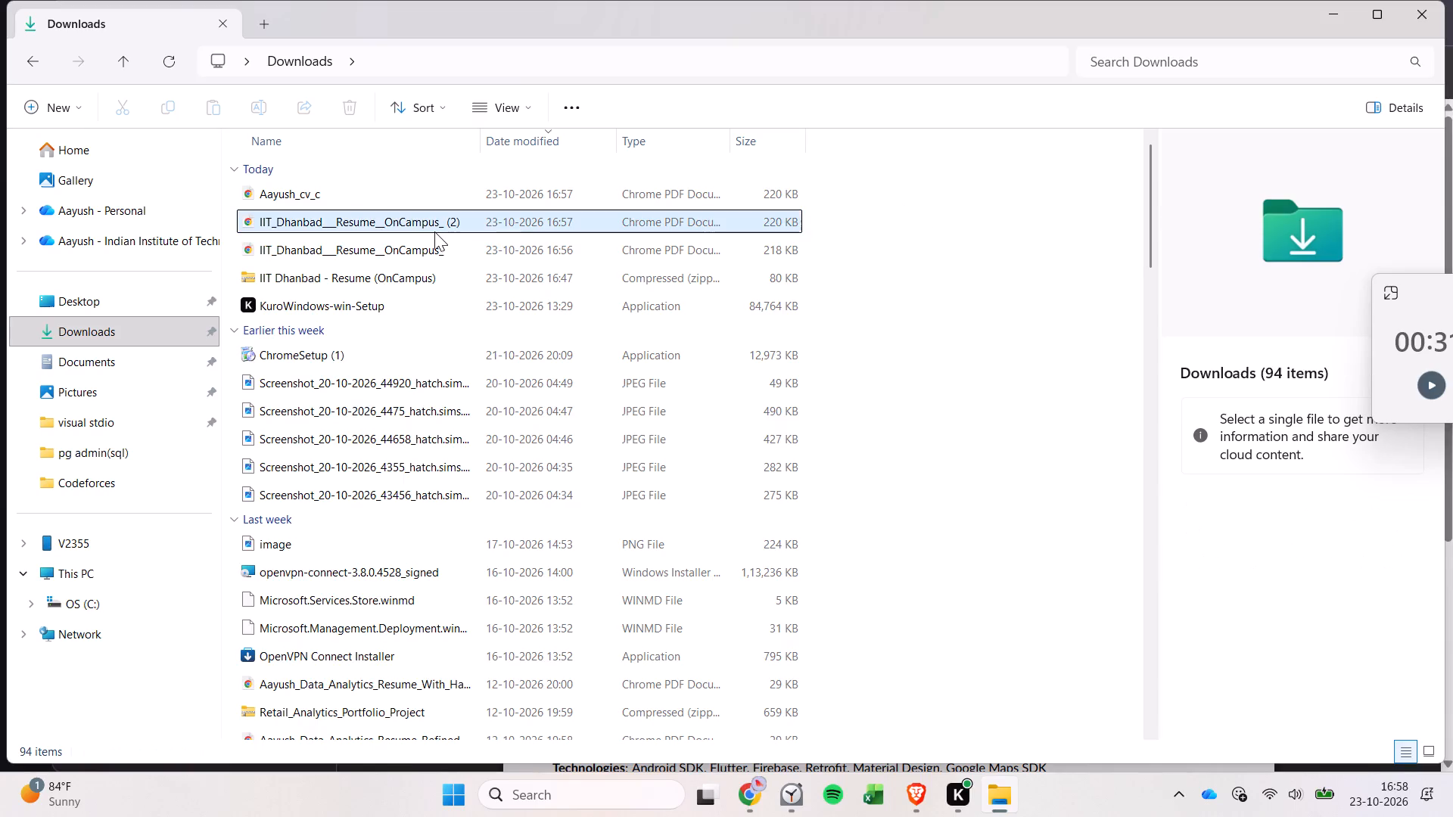
double_click(434, 231)
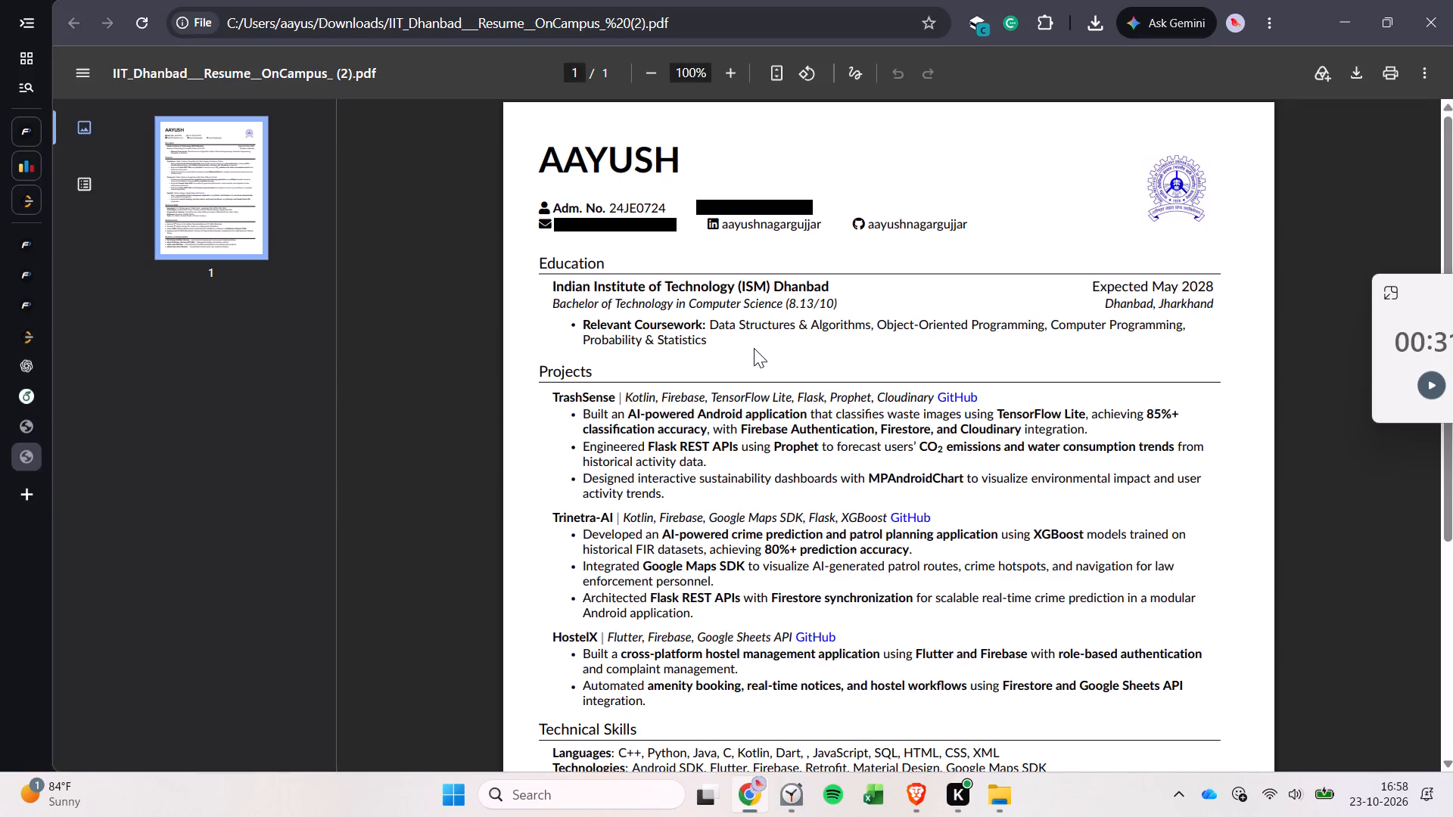
scroll(754, 348, down, 4)
scroll(754, 348, up, 2)
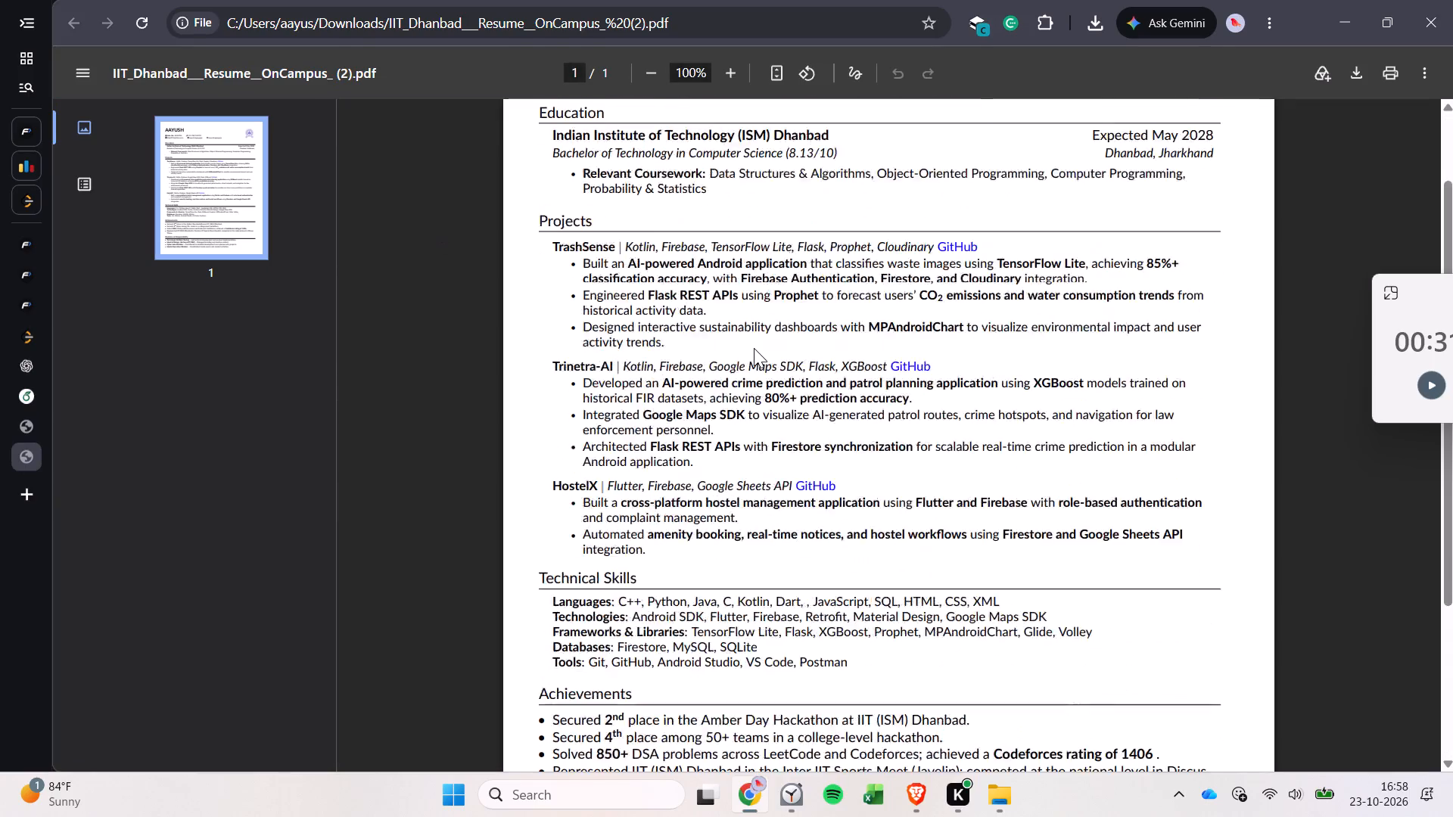
scroll(754, 348, up, 1)
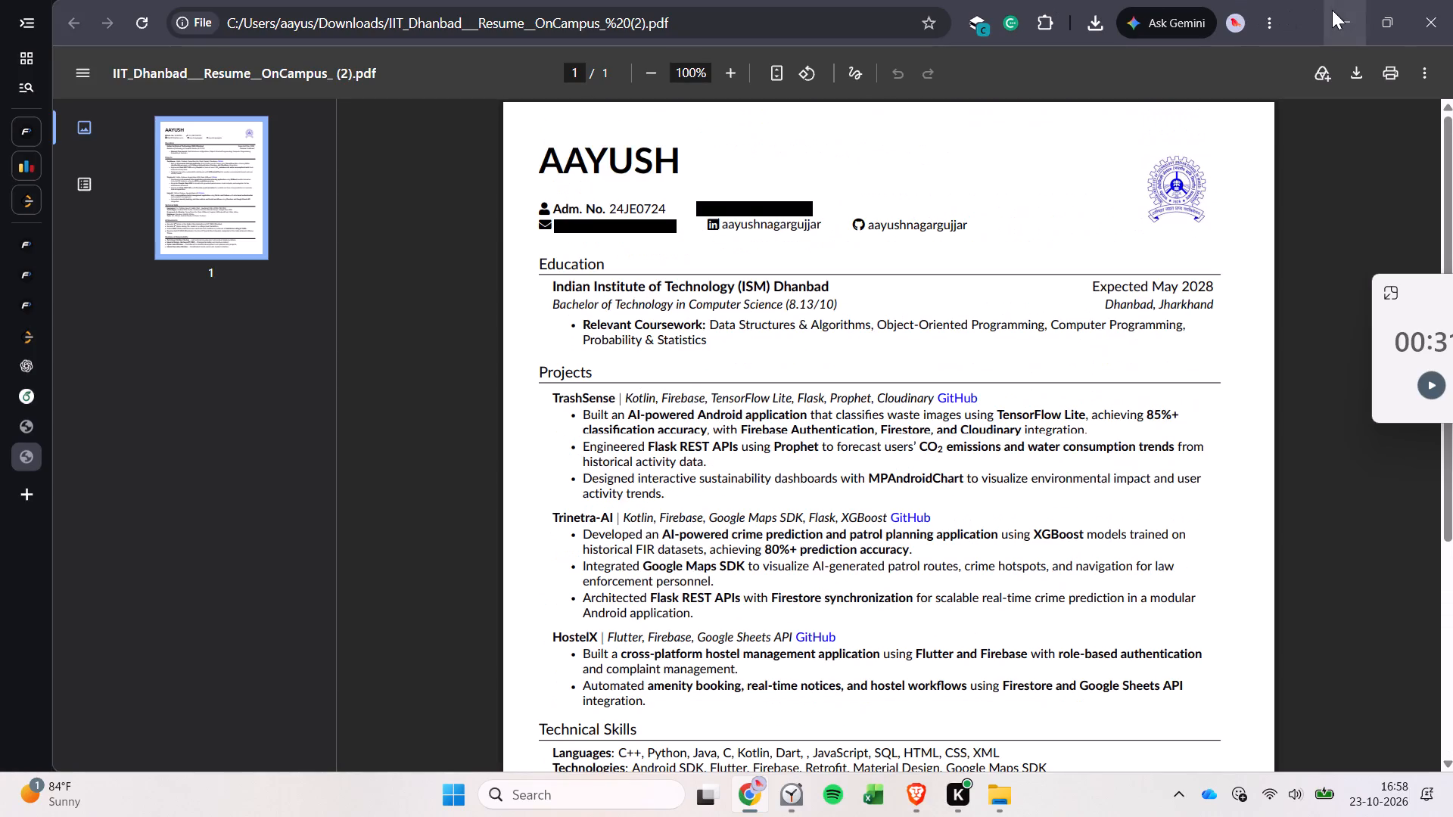
click(1332, 10)
Rename the downloaded resume PDF without a number suffix, IIT_Dhanbad___Resume__OnCampus_, as Aayush_cv.
click(458, 253)
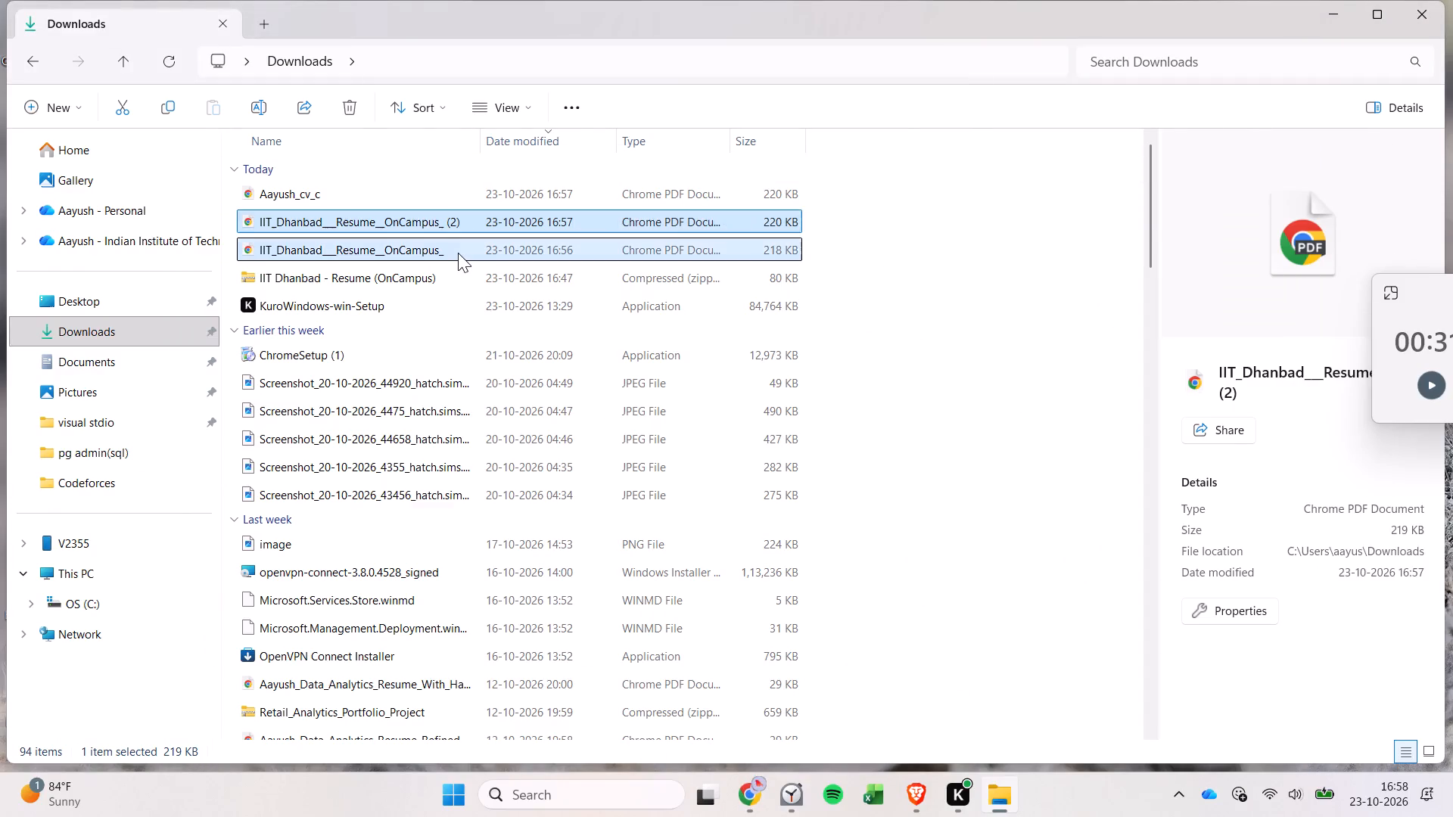
click(458, 253)
click(458, 253)
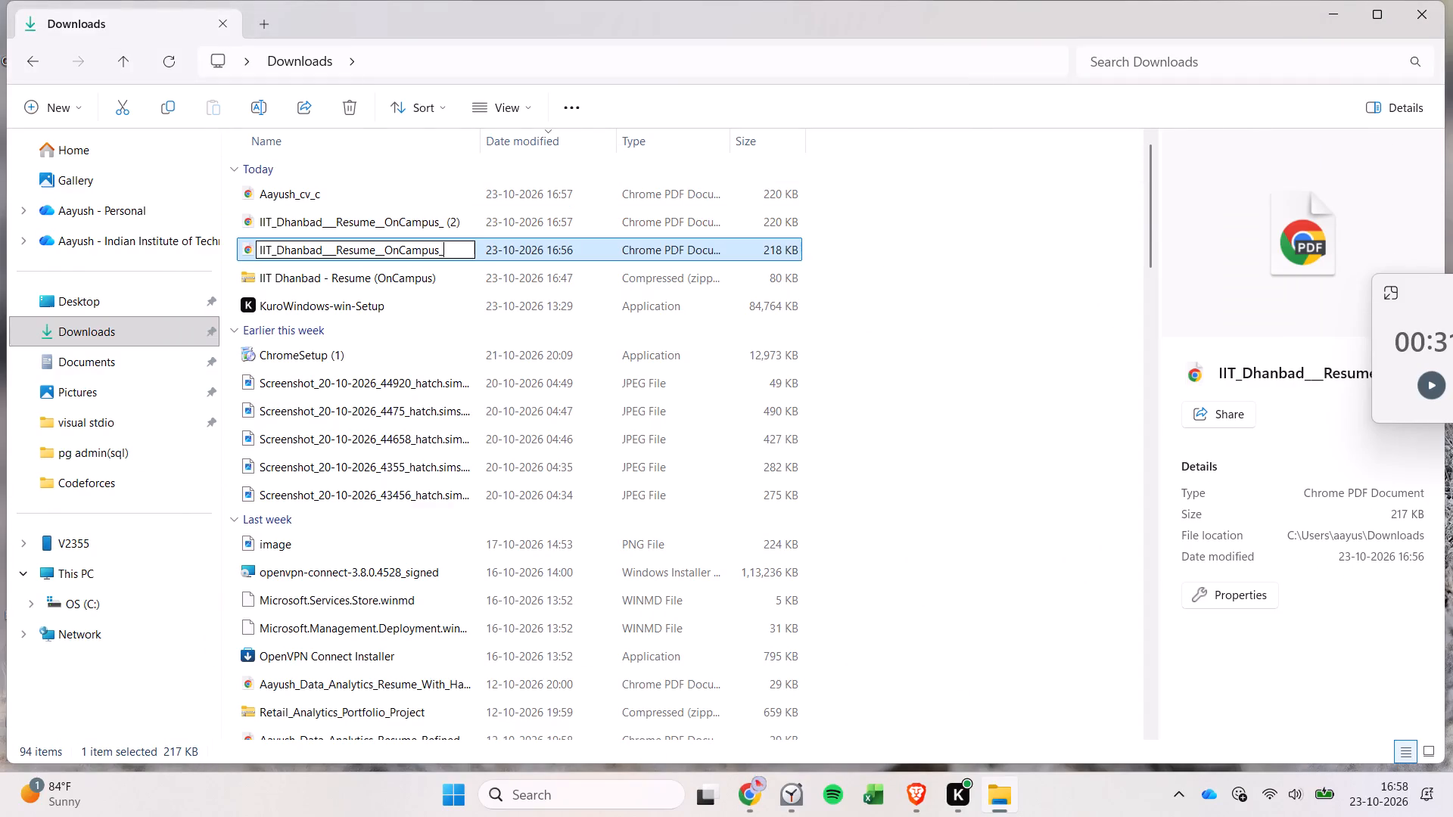
key(BackSpace)
key(BackSpace)
key(BackSpace)
key(BackSpace)
key(BackSpace)
key(BackSpace)
key(BackSpace)
key(BackSpace)
key(BackSpace)
key(BackSpace)
key(BackSpace)
key(BackSpace)
key(BackSpace)
key(BackSpace)
key(BackSpace)
key(BackSpace)
key(BackSpace)
key(BackSpace)
key(BackSpace)
key(BackSpace)
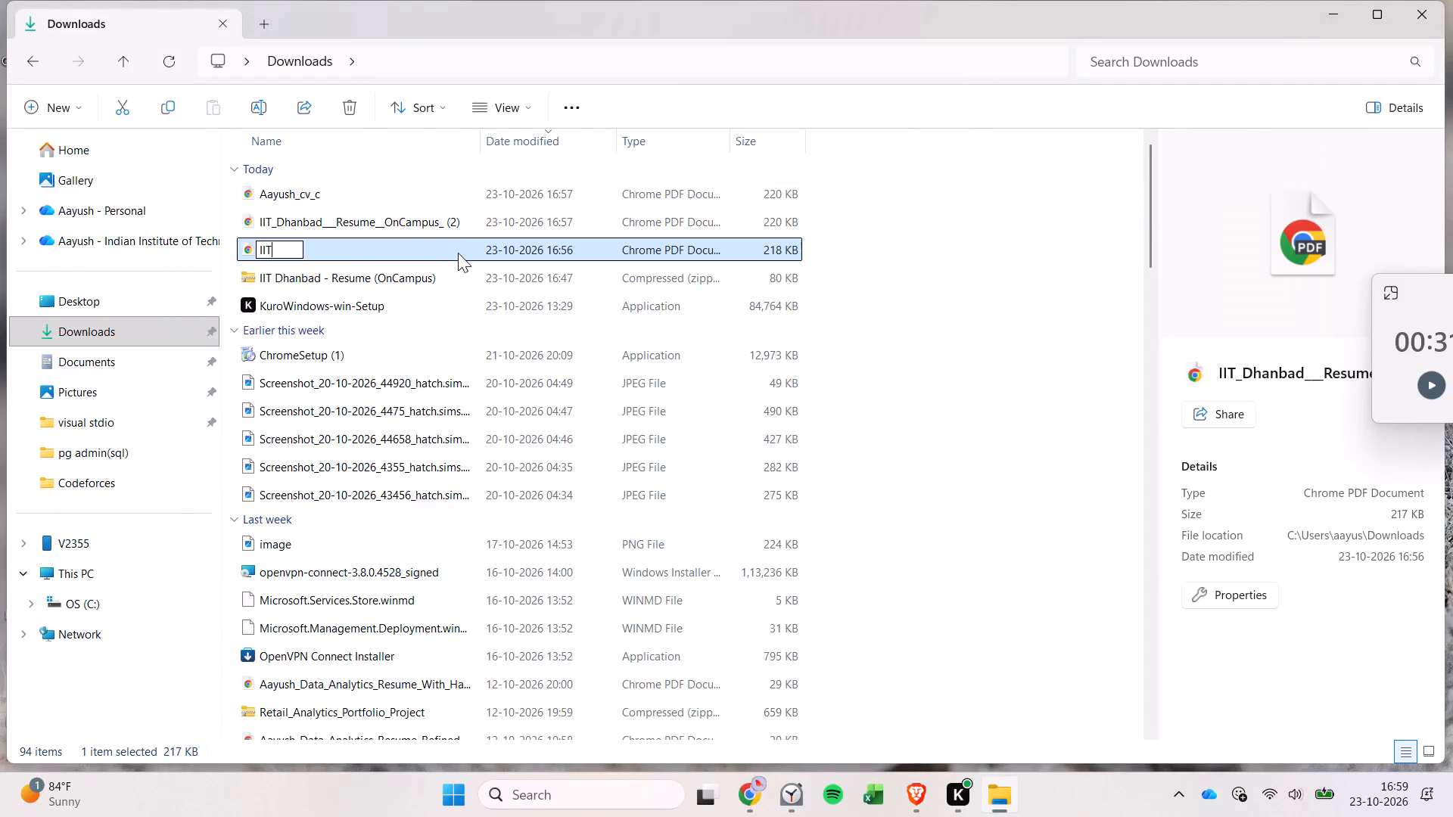
text(Aayush)
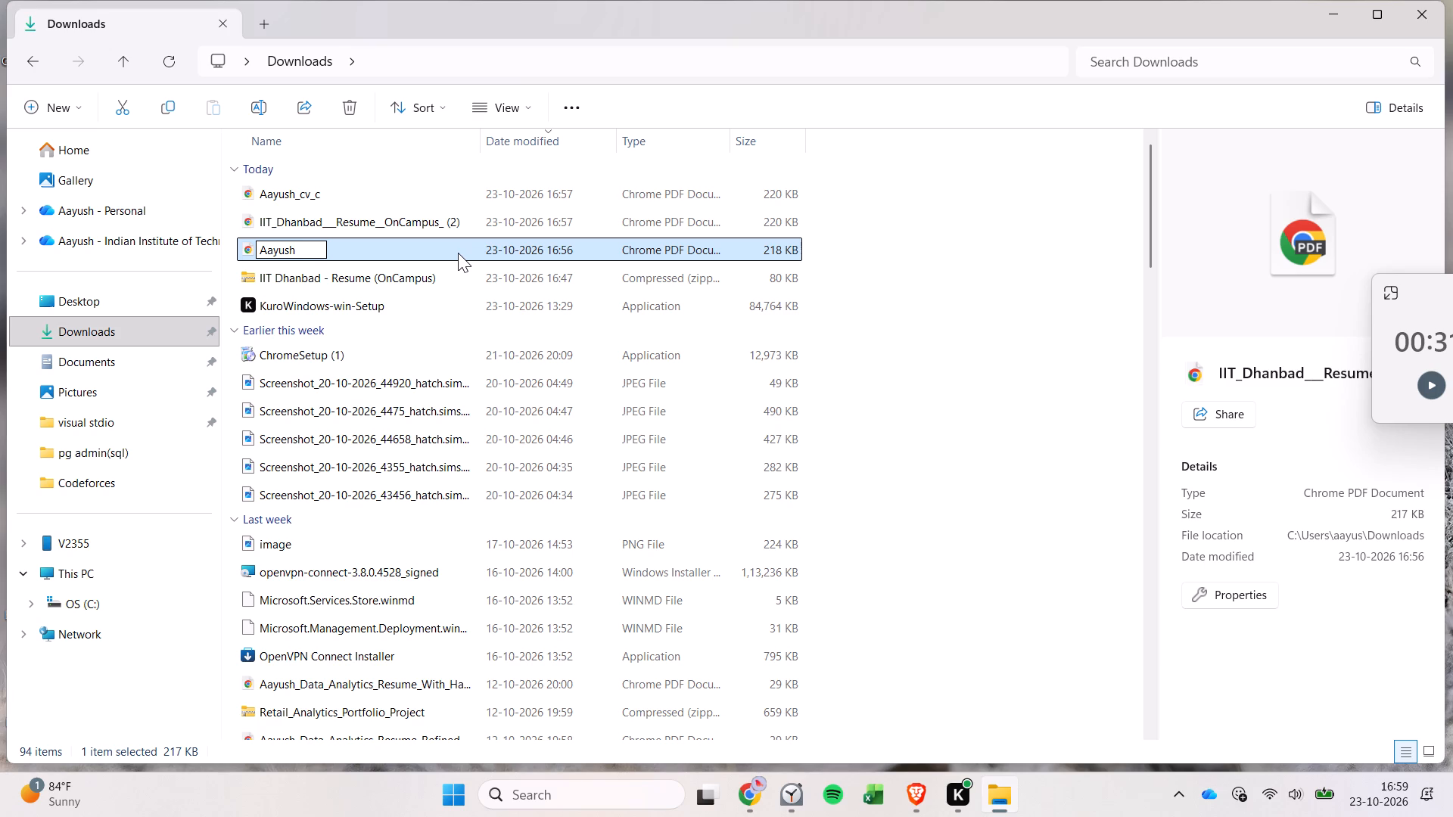
text(_cv)
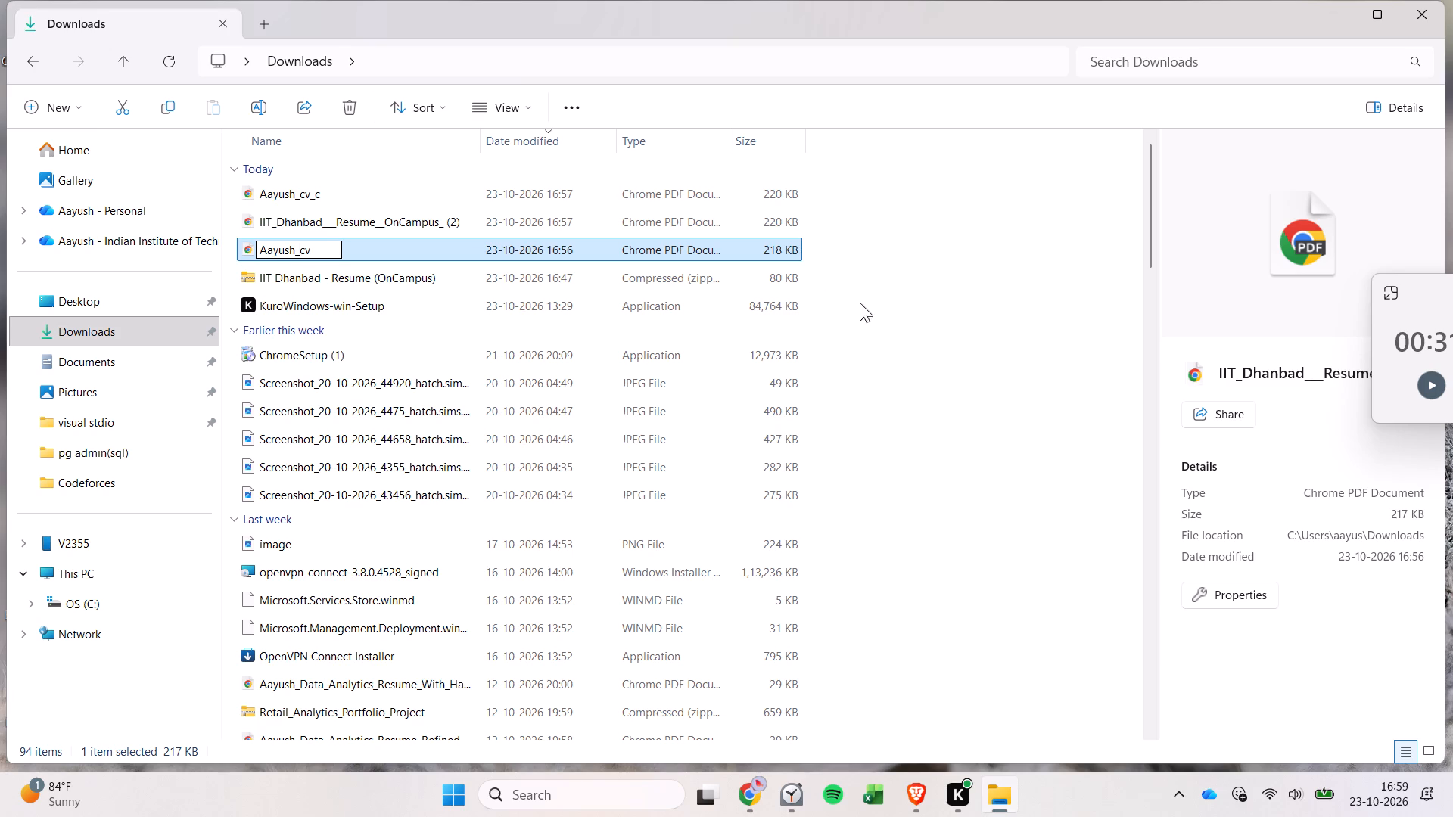
click(920, 313)
Open Aayush_cv from Downloads and check its degree line and Codeforces rating.
double_click(495, 241)
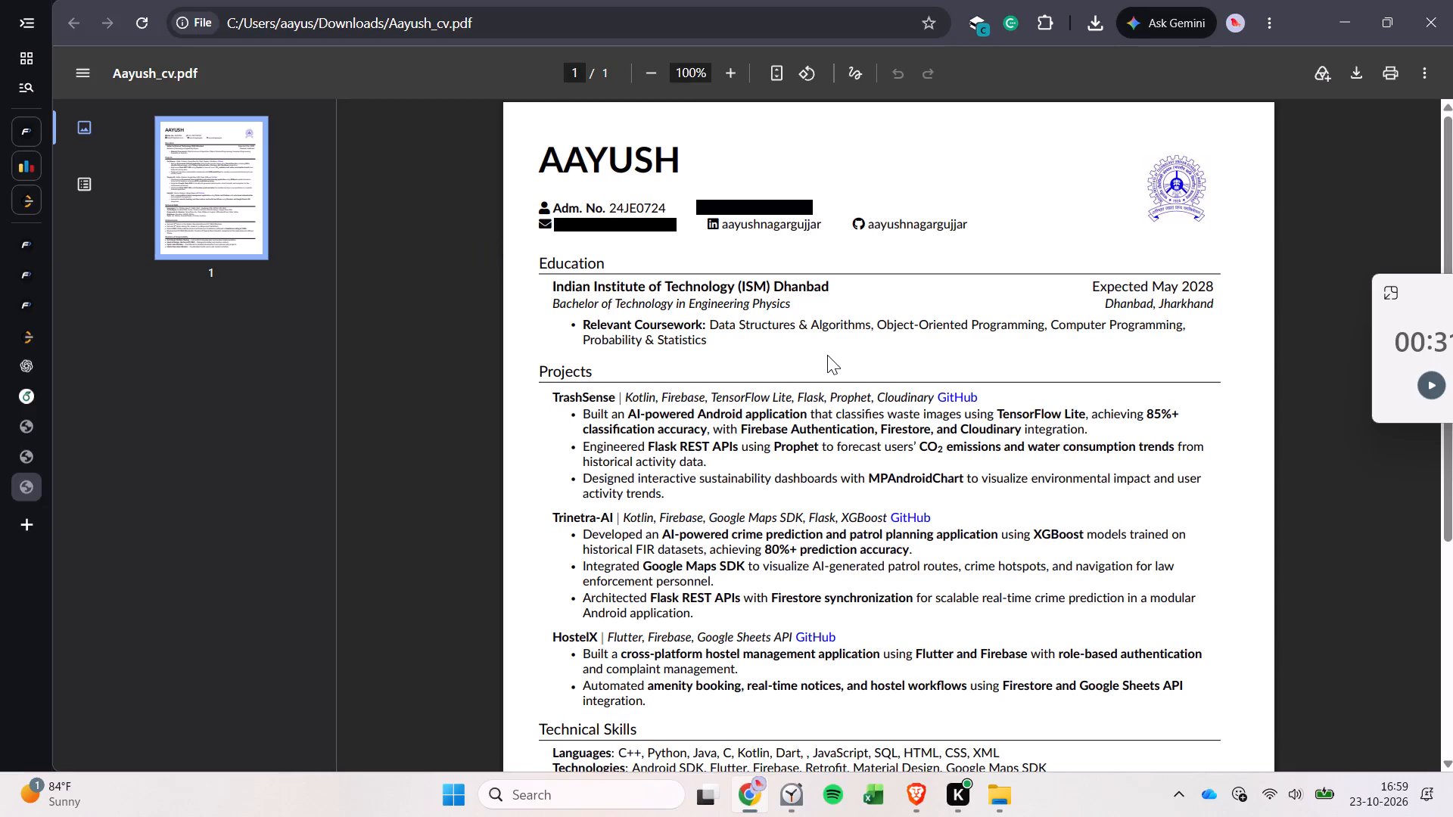
scroll(827, 355, down, 6)
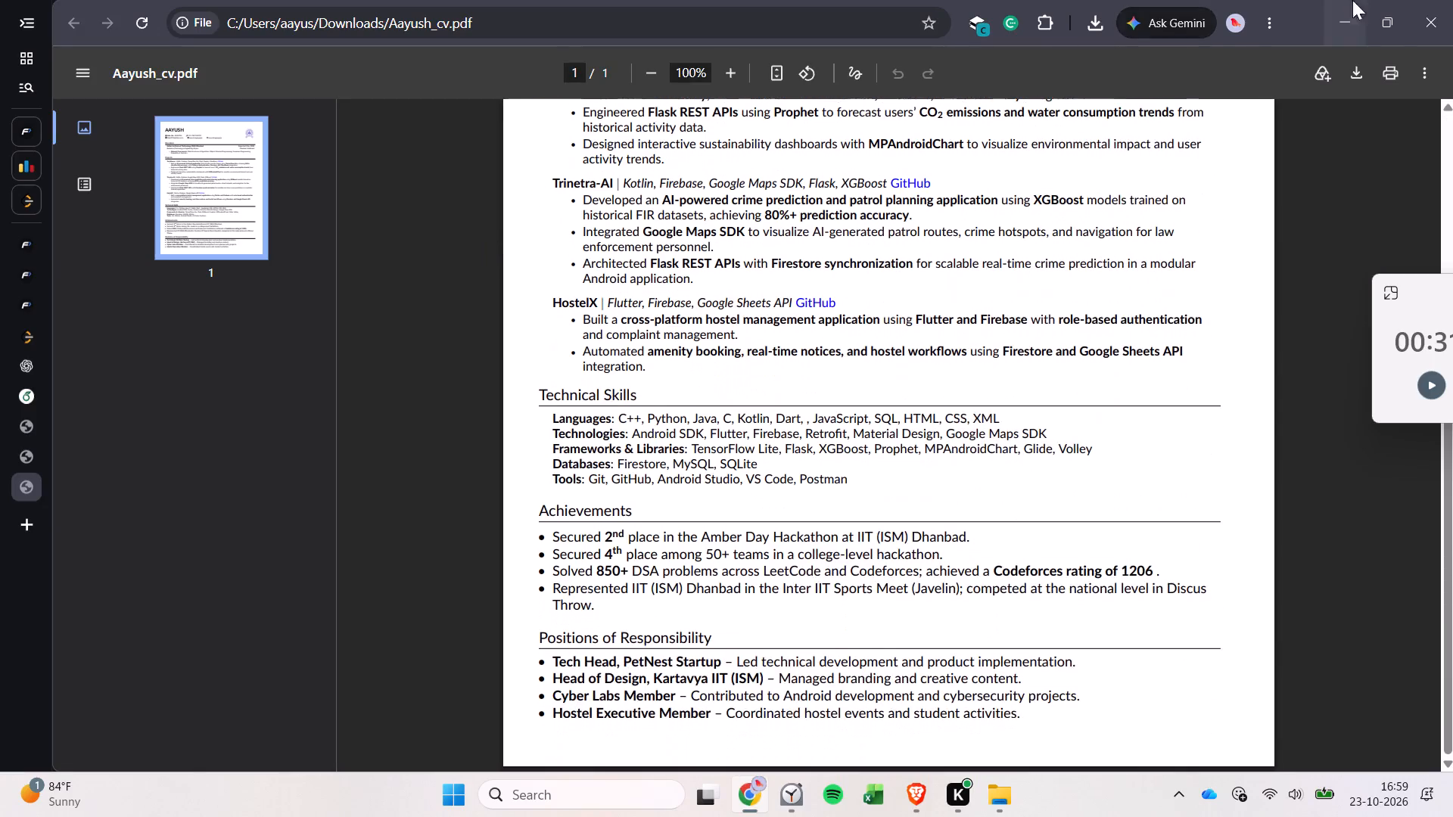
click(1357, 1)
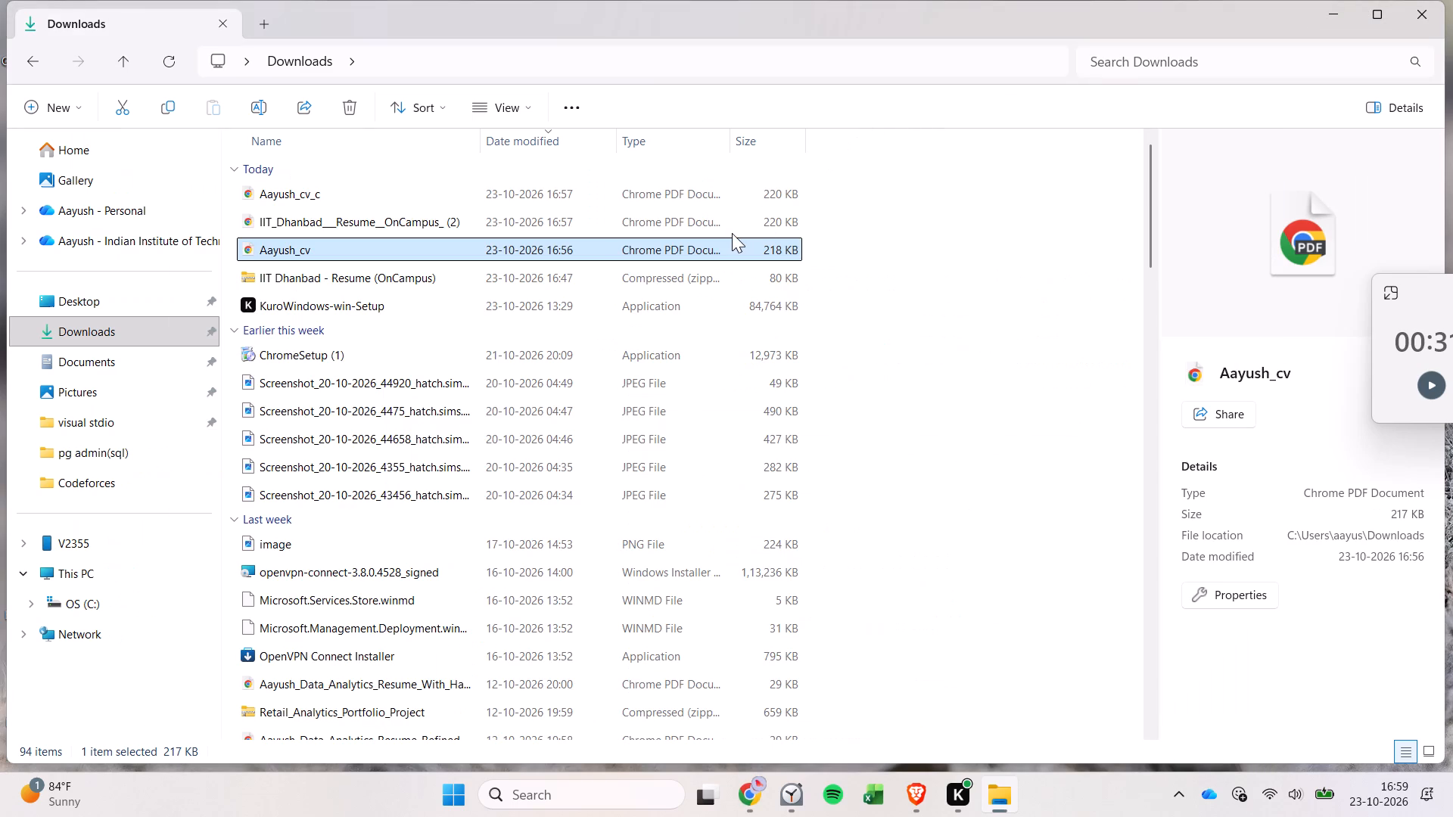
Delete the duplicate IIT_Dhanbad___Resume__OnCampus_ (2) from the Downloads folder.
click(704, 224)
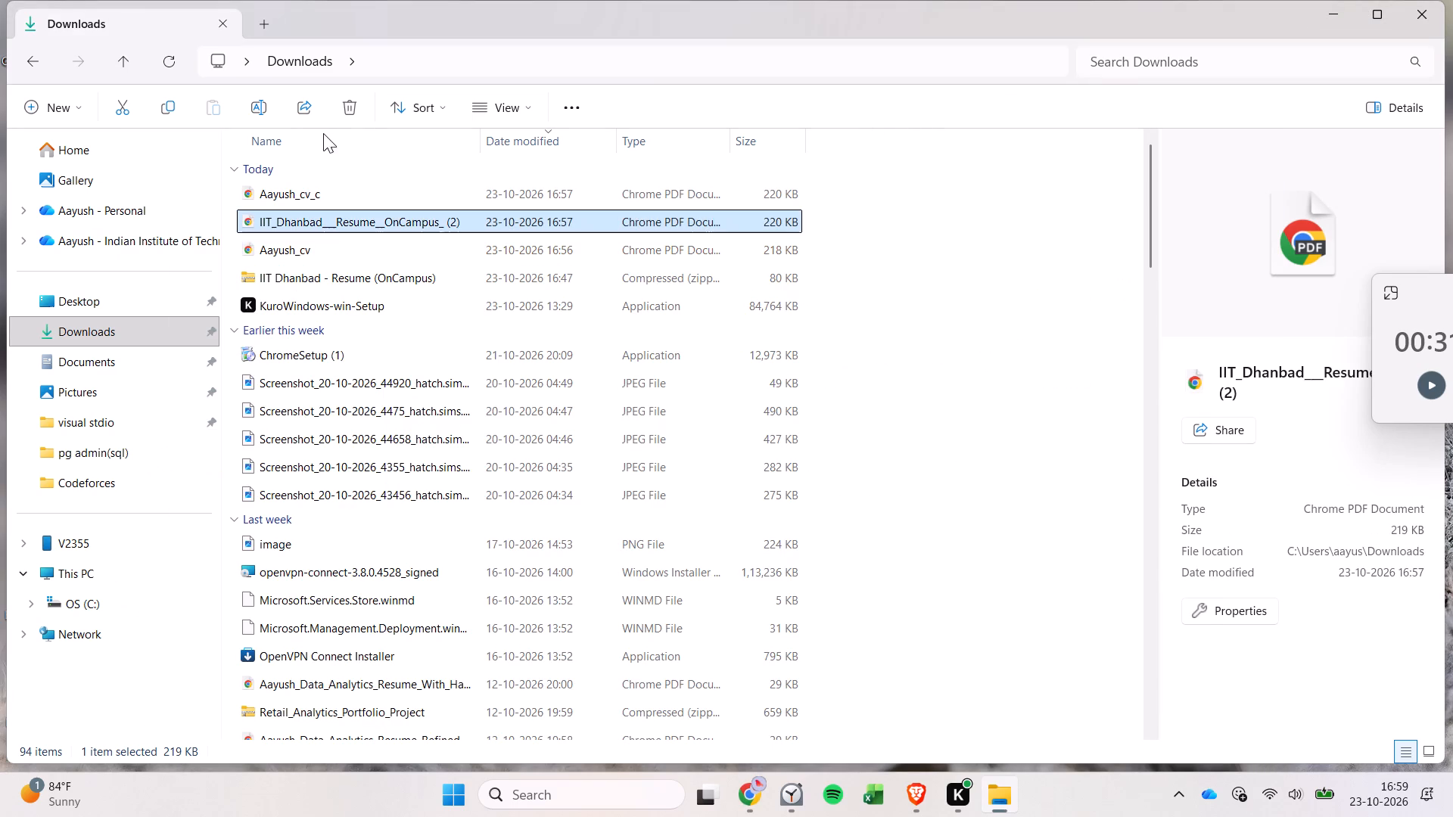
click(338, 122)
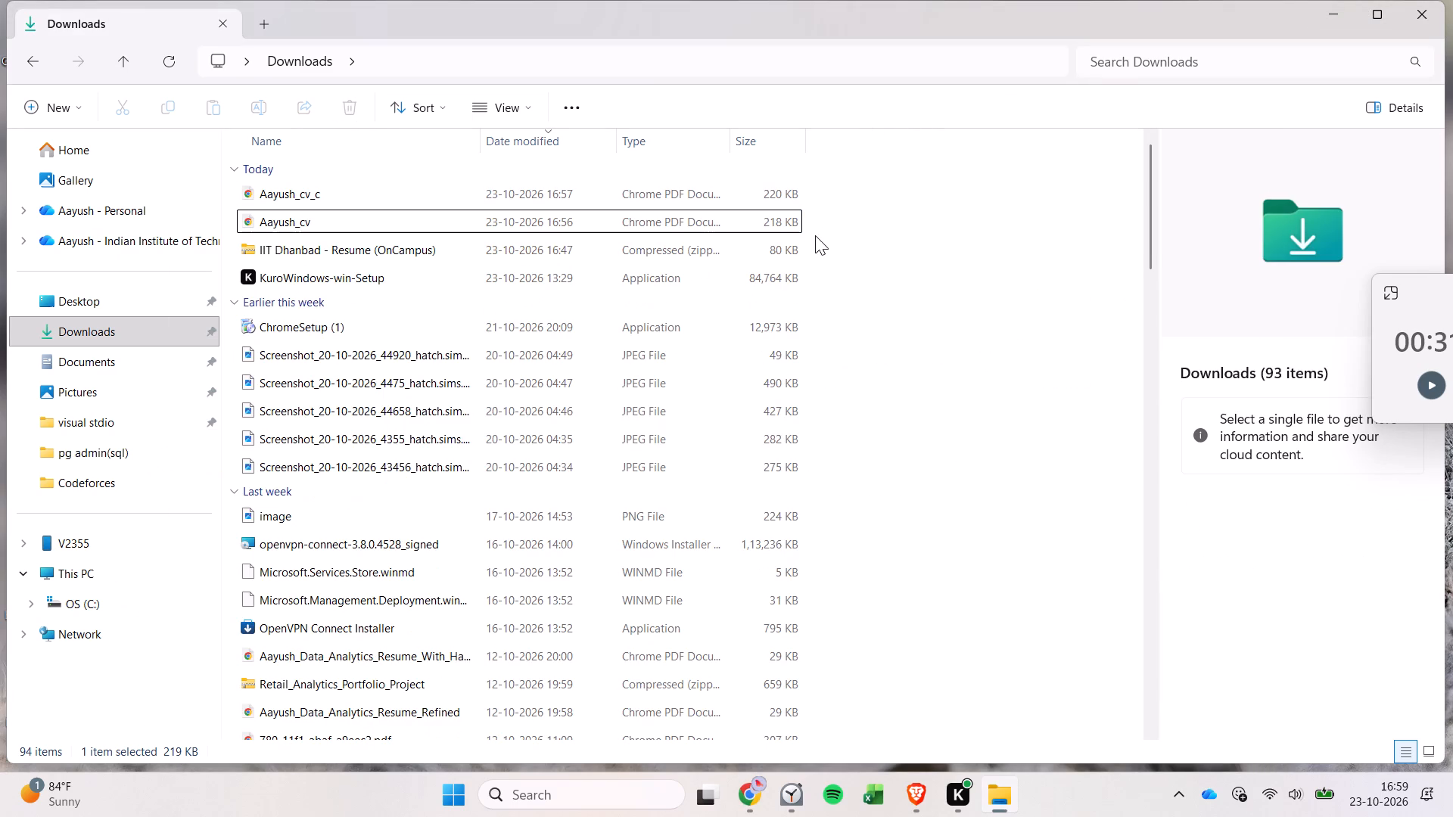
Cut Aayush_cv_c and Aayush_cv from Downloads and open the doc > college > Resume folder in the institute OneDrive.
drag(854, 206, 660, 211)
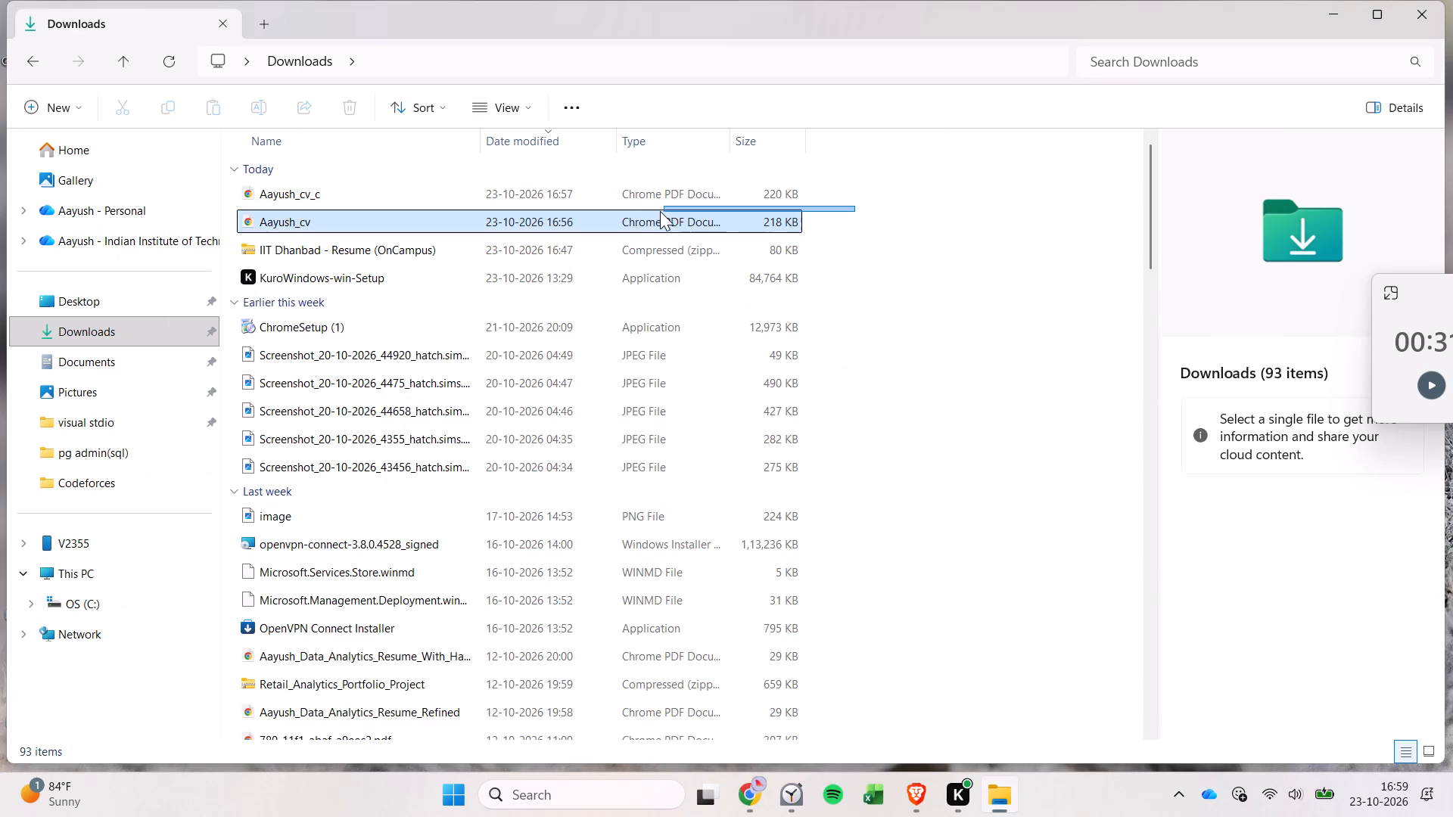
drag(660, 211, 656, 212)
drag(895, 224, 698, 194)
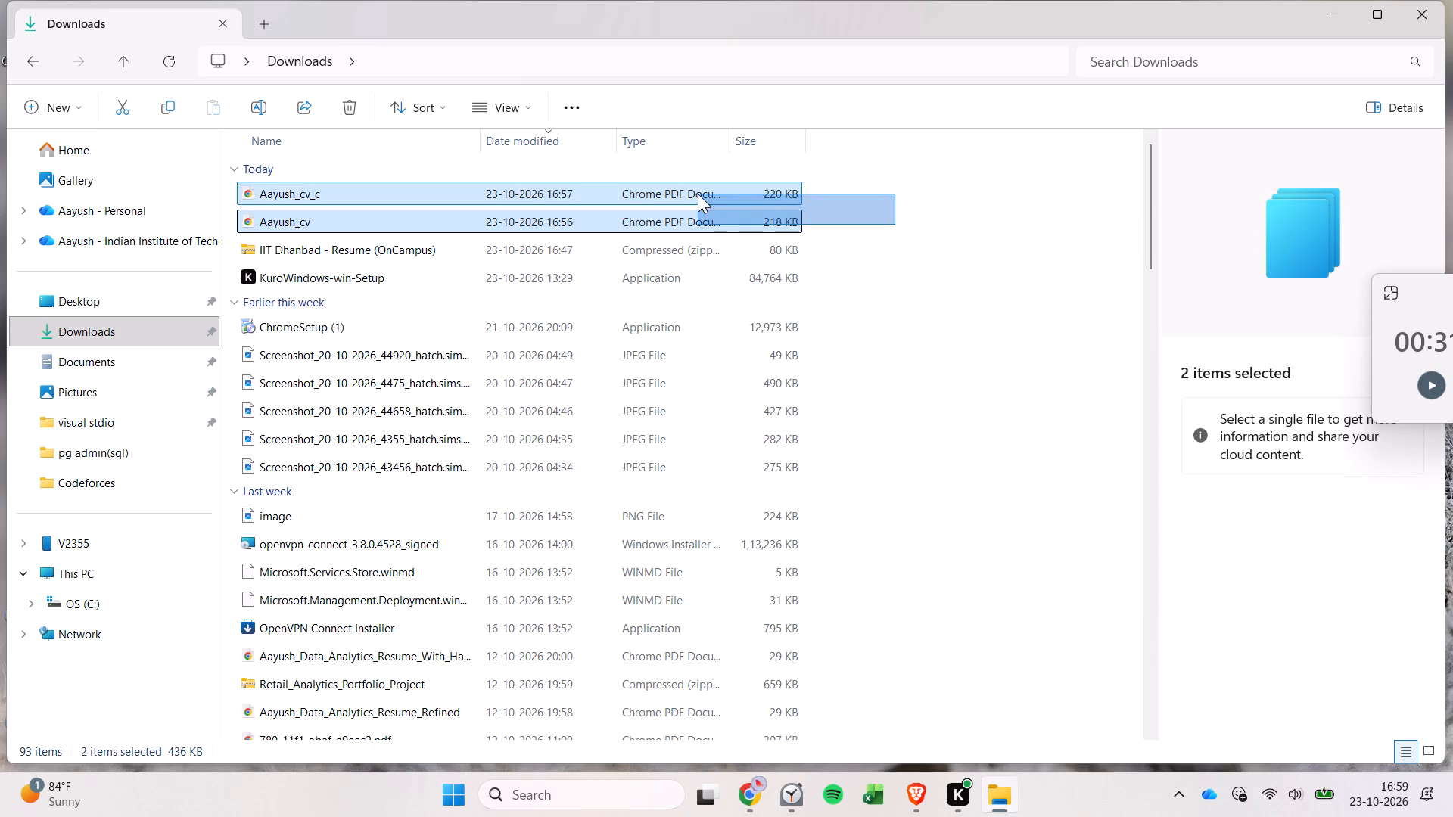
drag(698, 194, 700, 193)
click(125, 106)
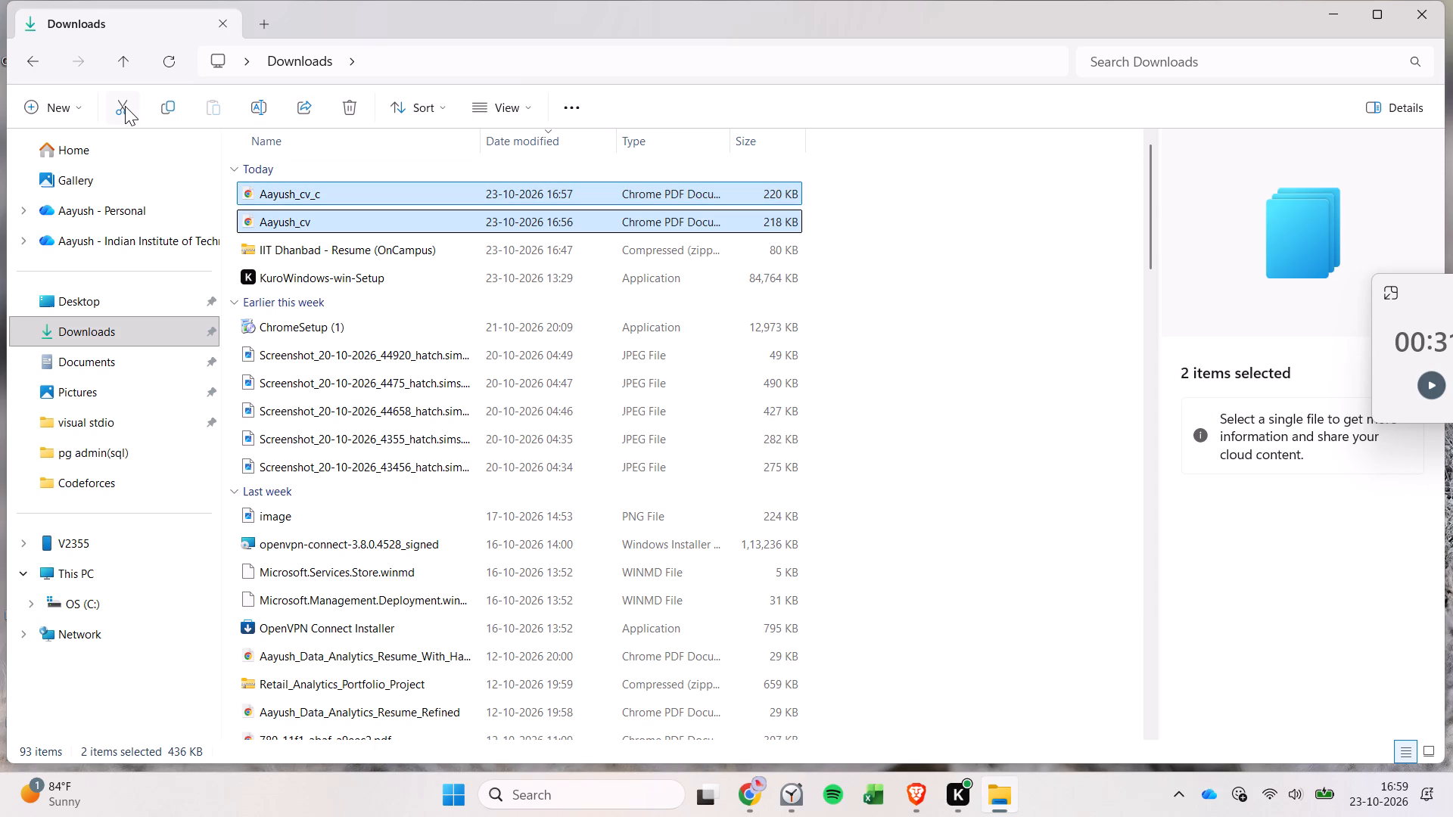
click(101, 234)
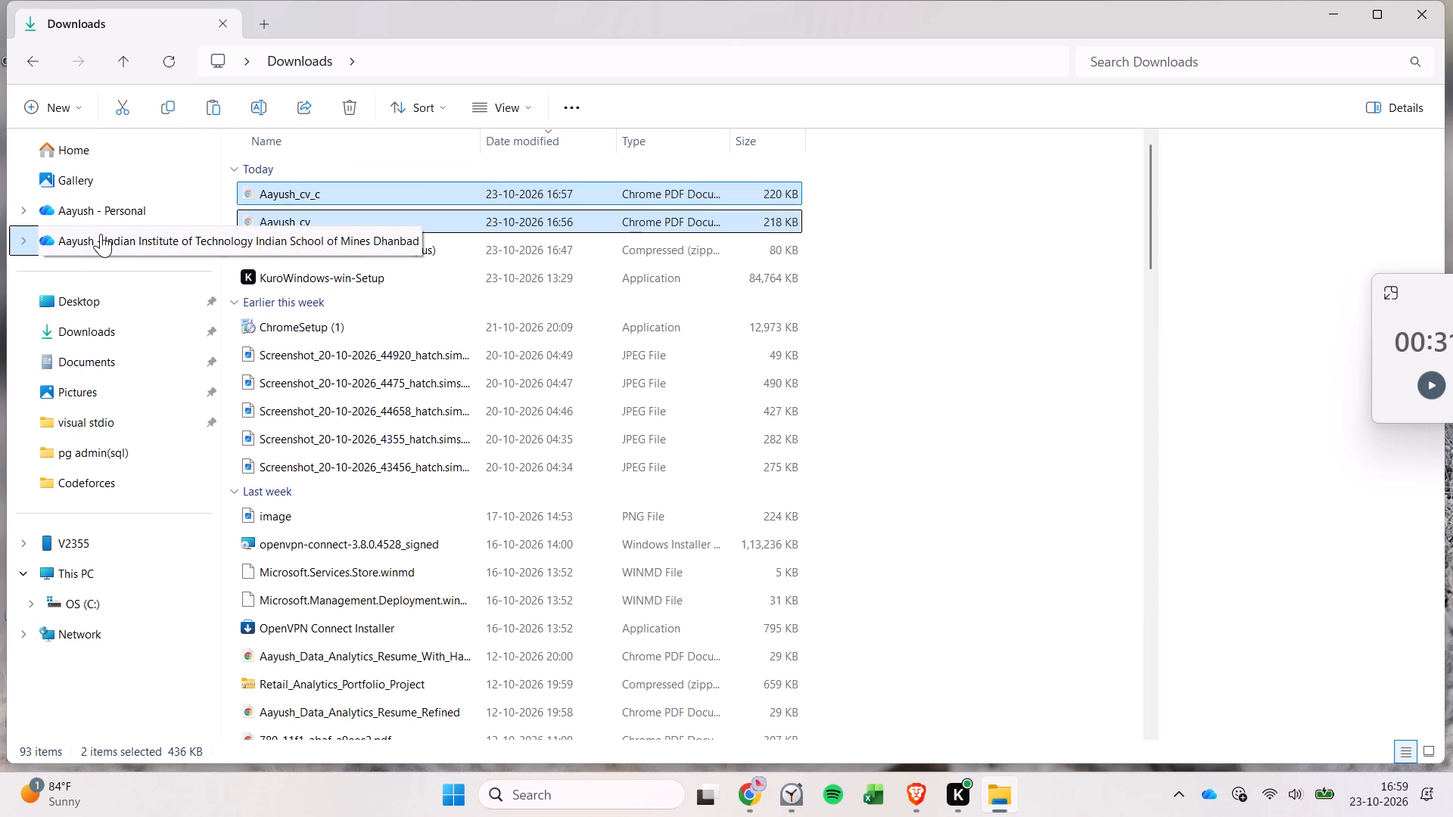
double_click(295, 362)
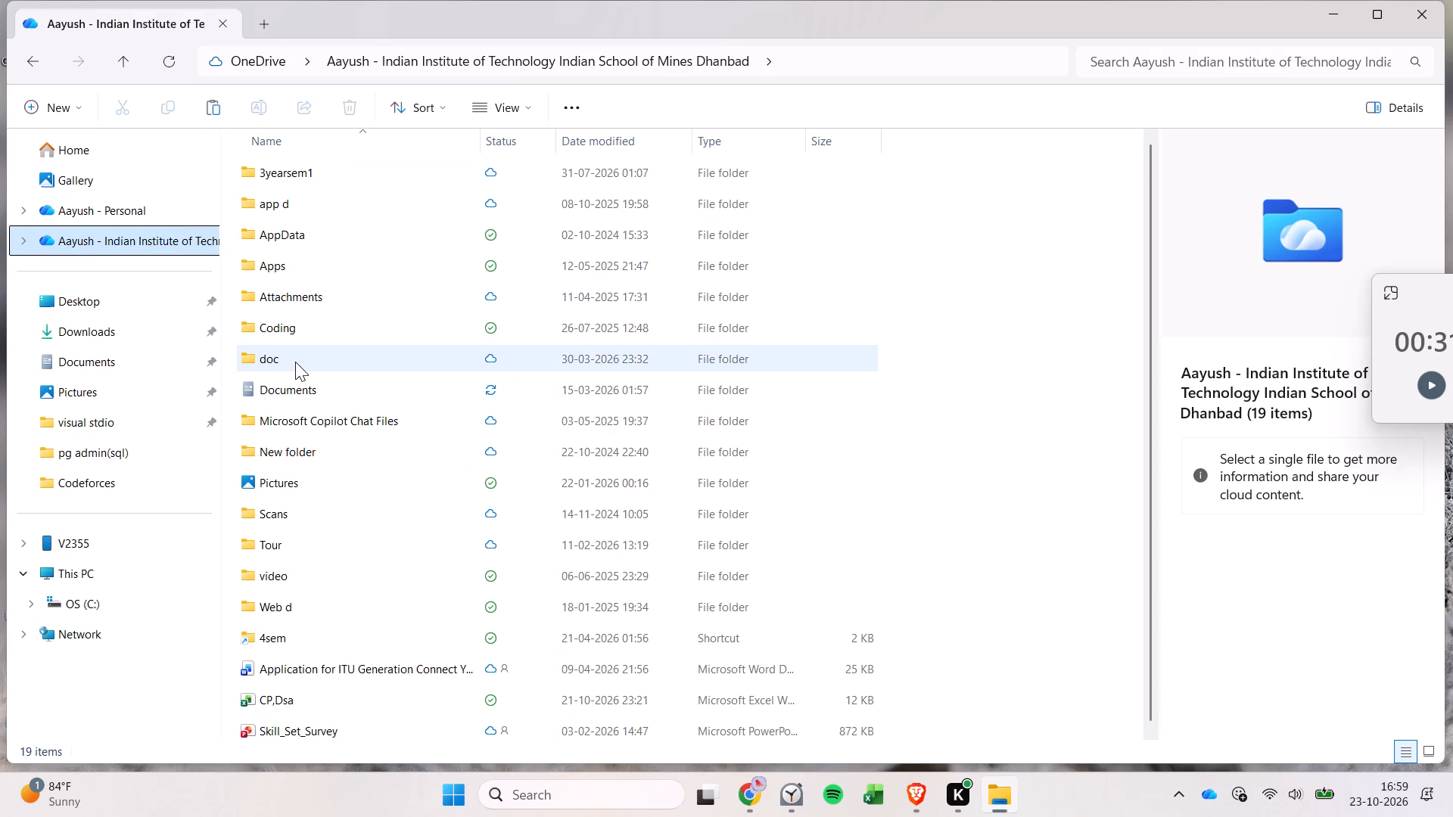
double_click(347, 169)
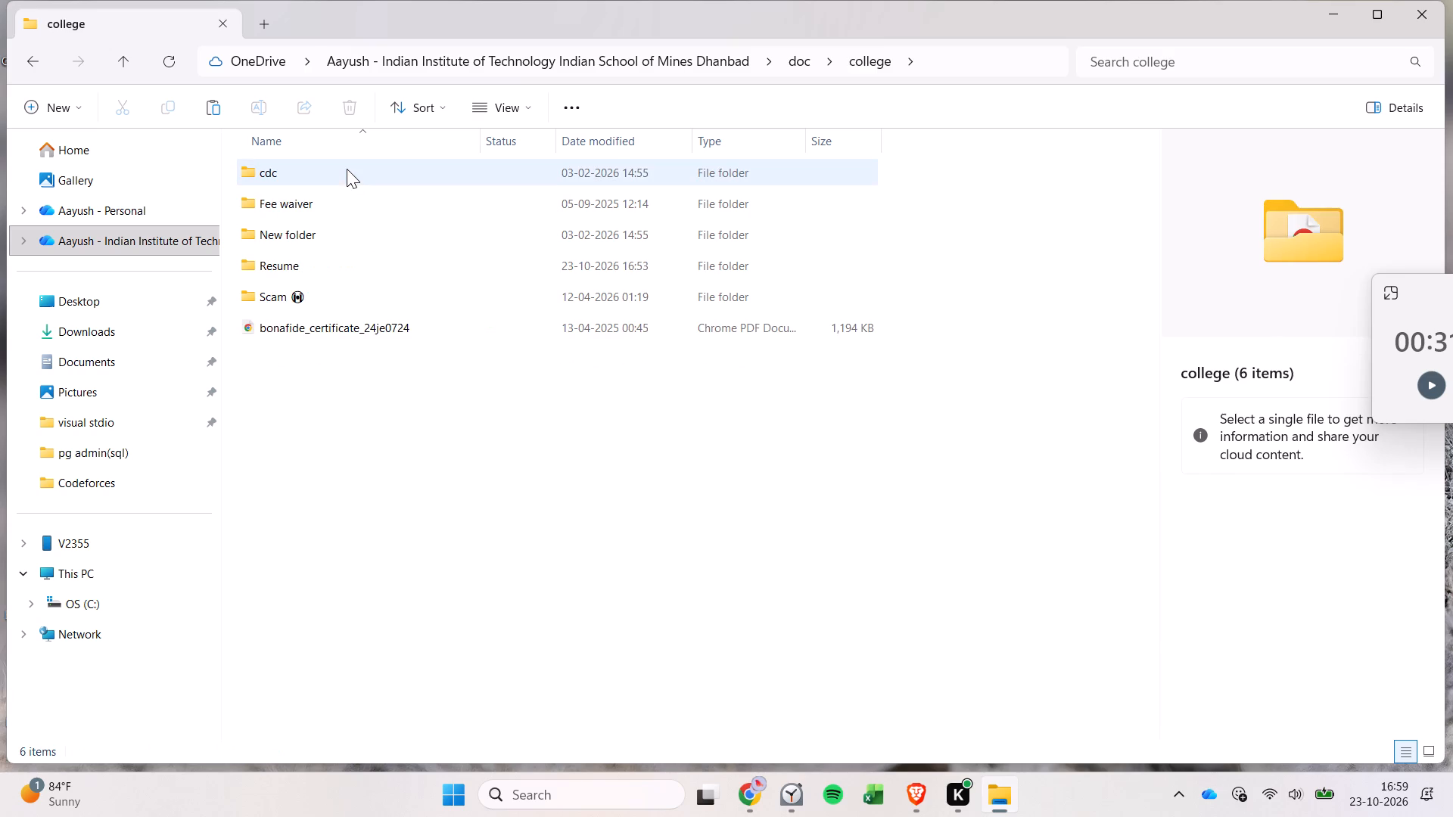
double_click(359, 261)
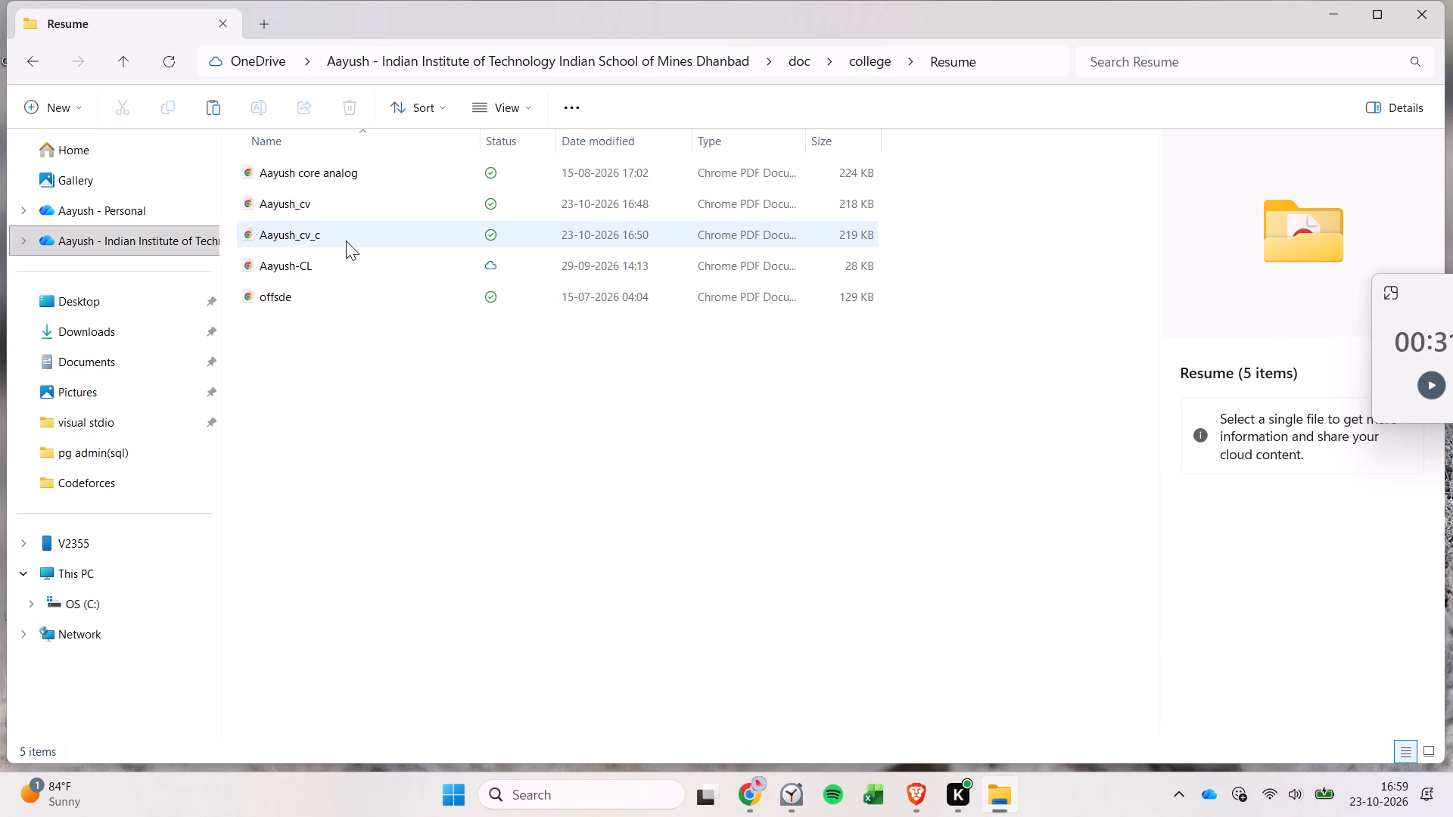
Delete the old Aayush_cv and Aayush_cv_c PDFs from the OneDrive Resume folder.
click(322, 209)
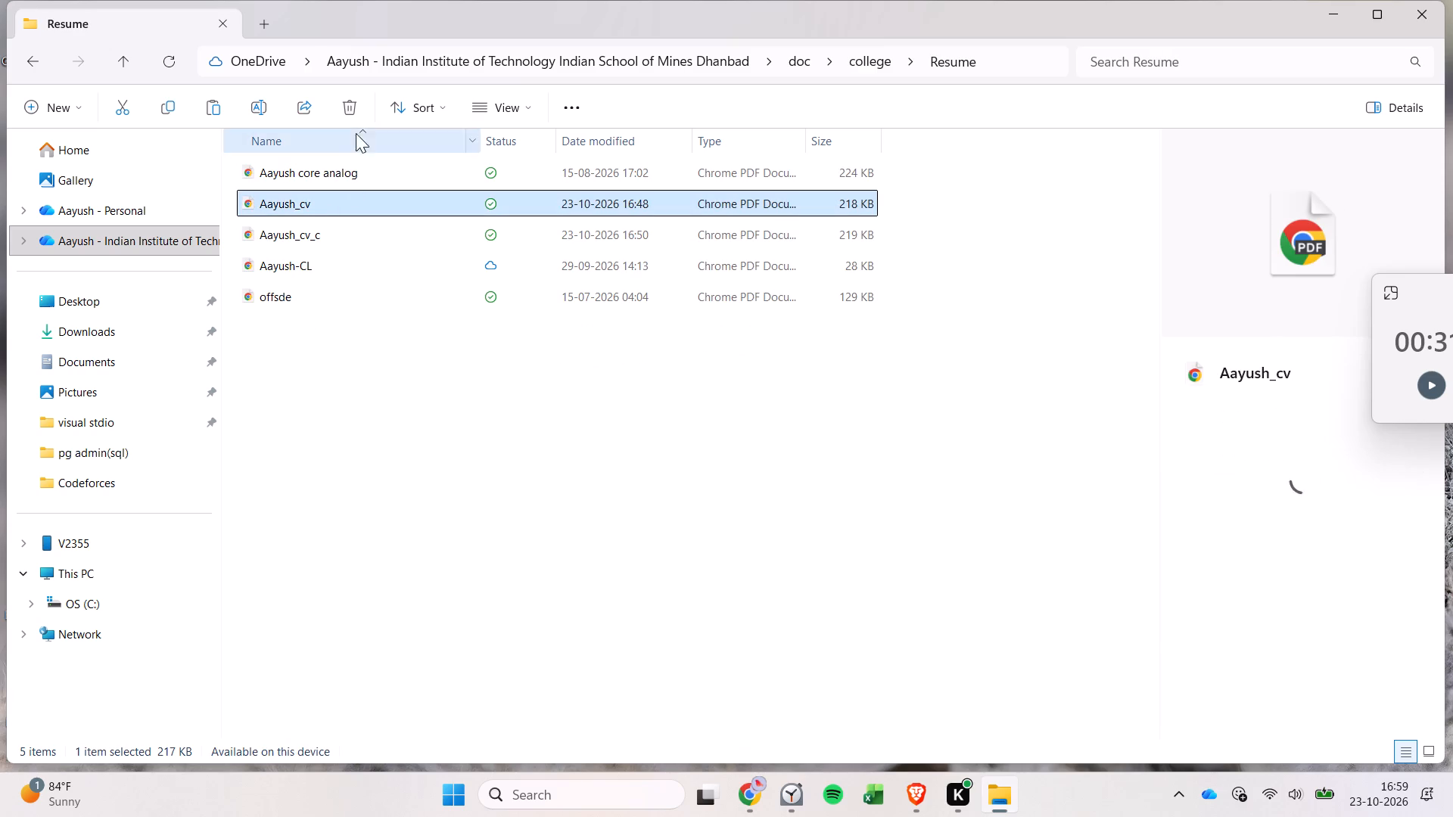
click(353, 108)
click(349, 197)
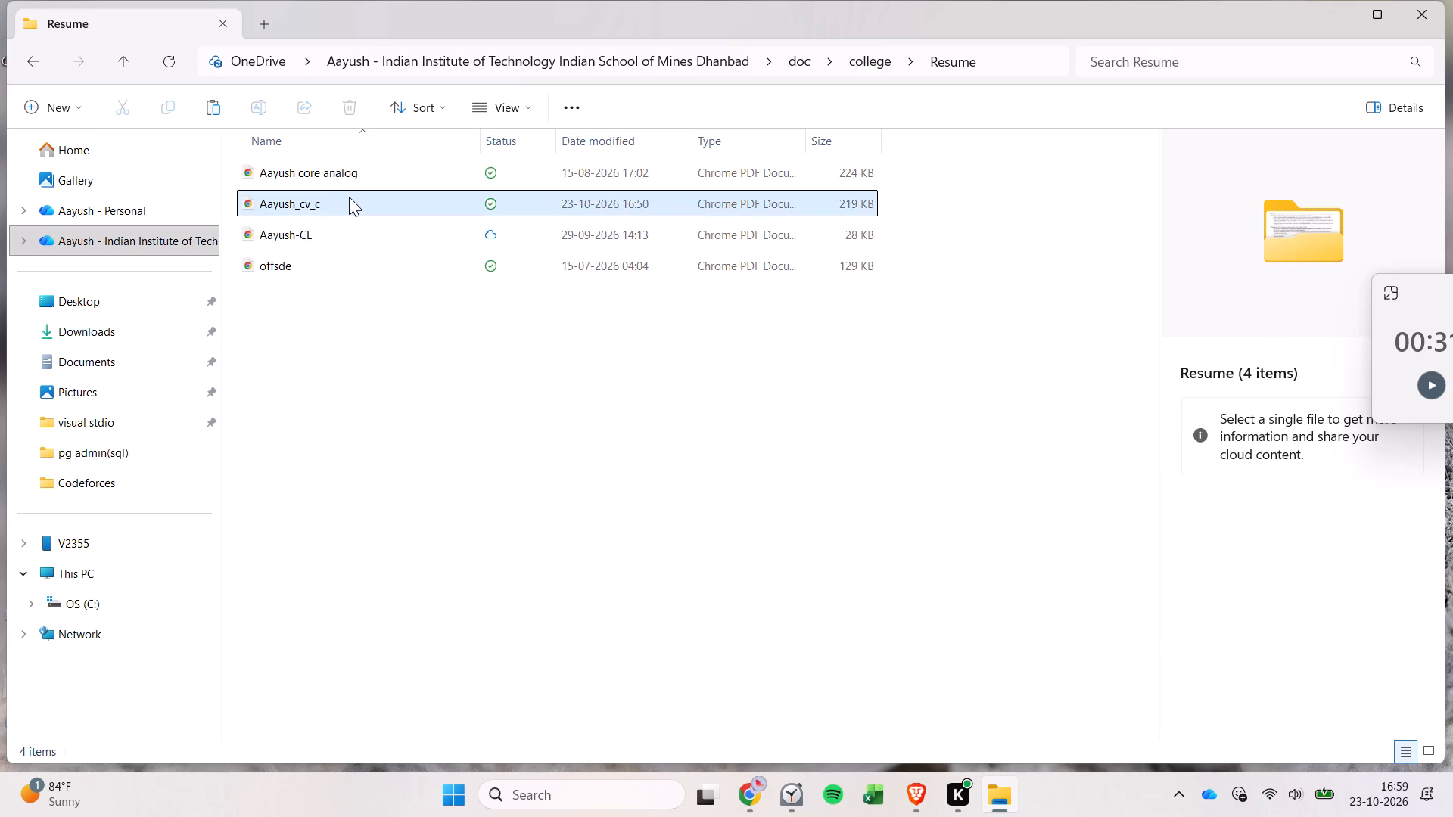
click(356, 104)
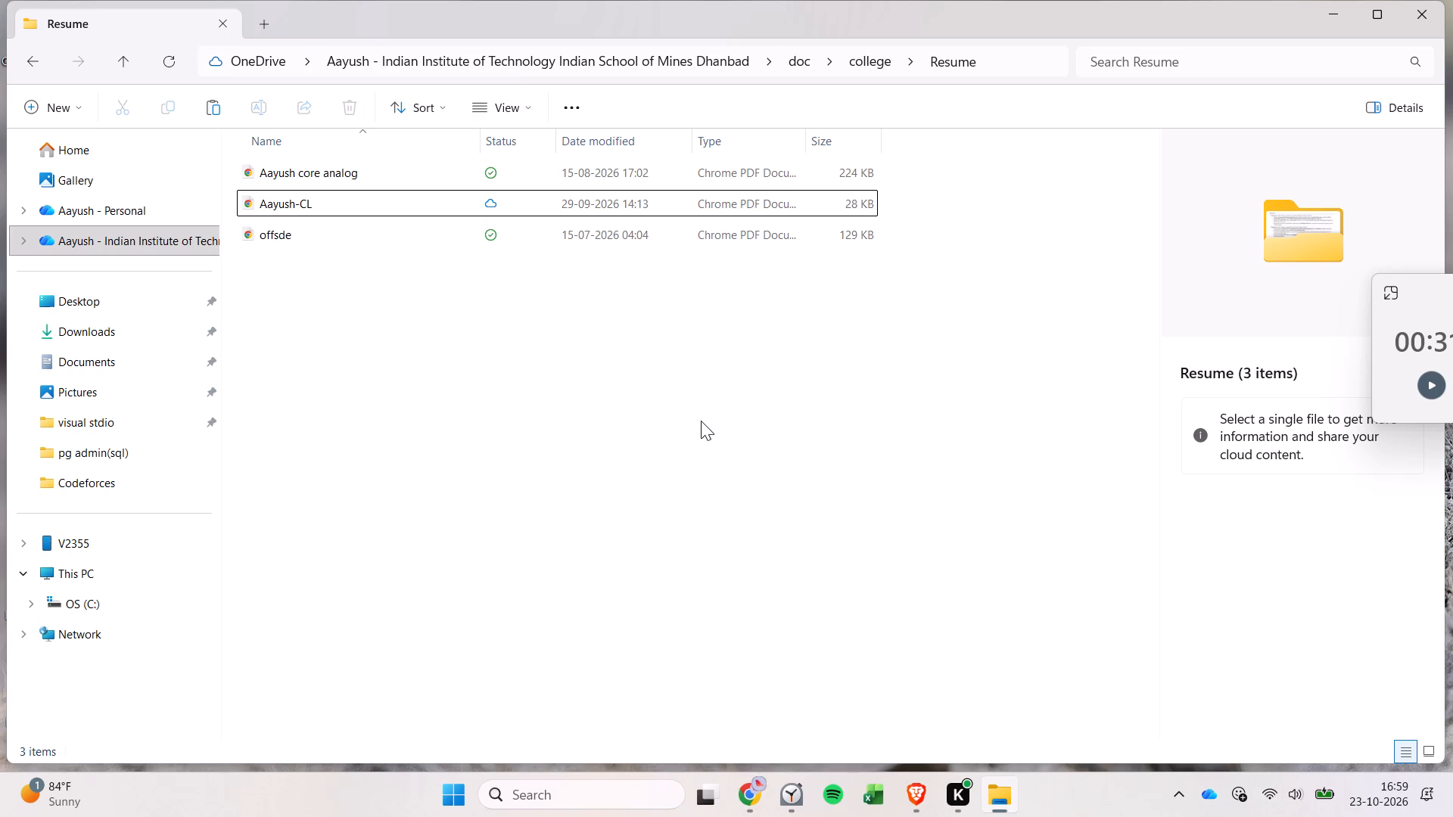
Paste the cut Aayush_cv_c and Aayush_cv PDFs into the OneDrive Resume folder.
key(ctrl+v)
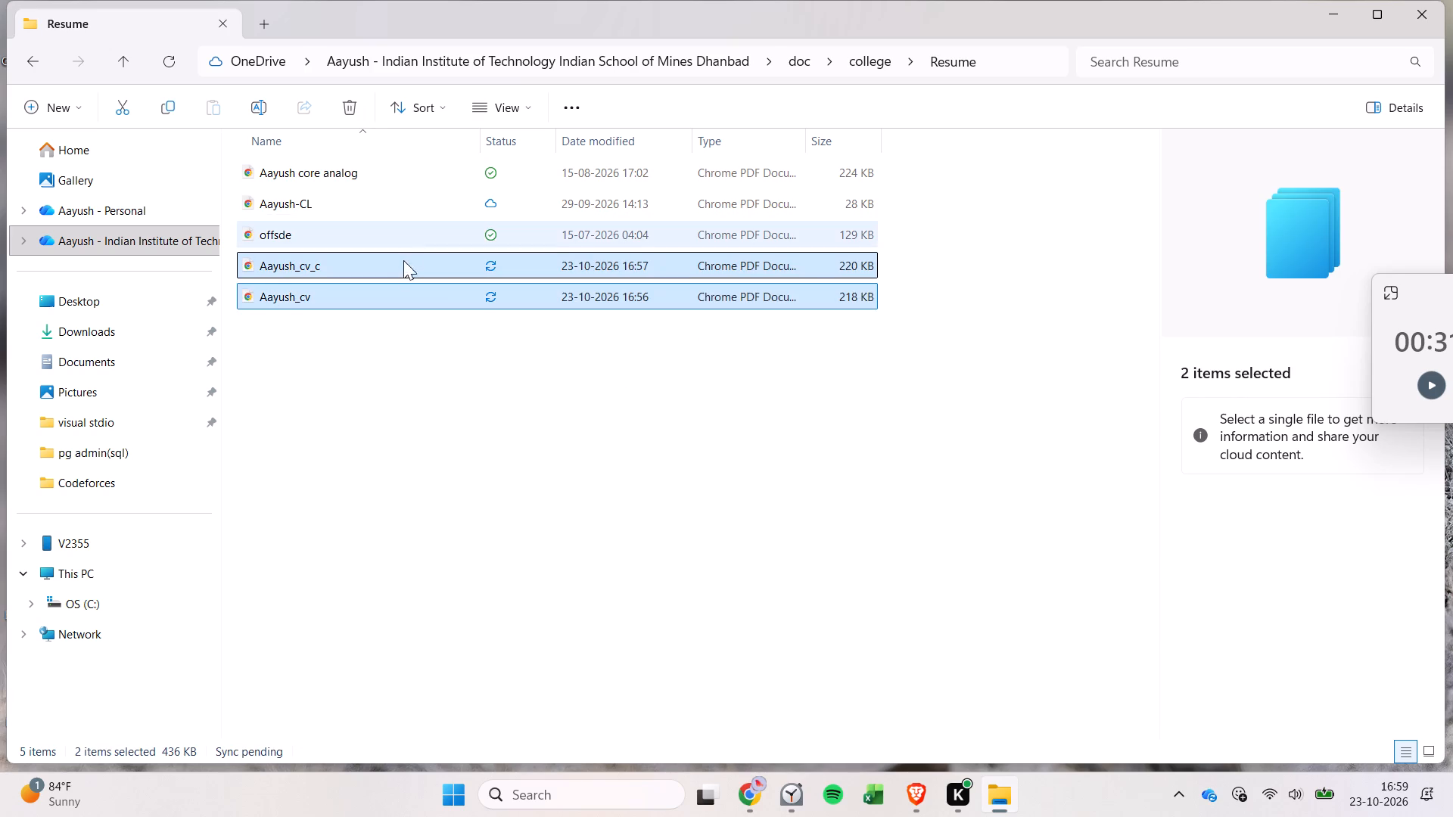